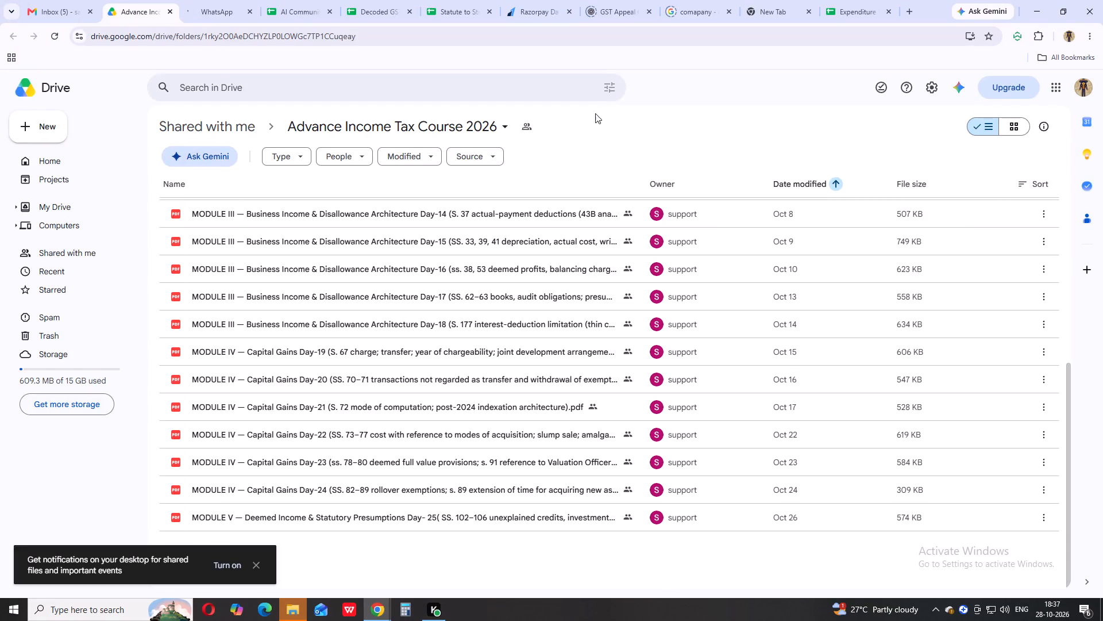
Open a new browser window under the Chrome profile named Sachin.
{"action": "left_click", "coordinate": [1071, 36]}
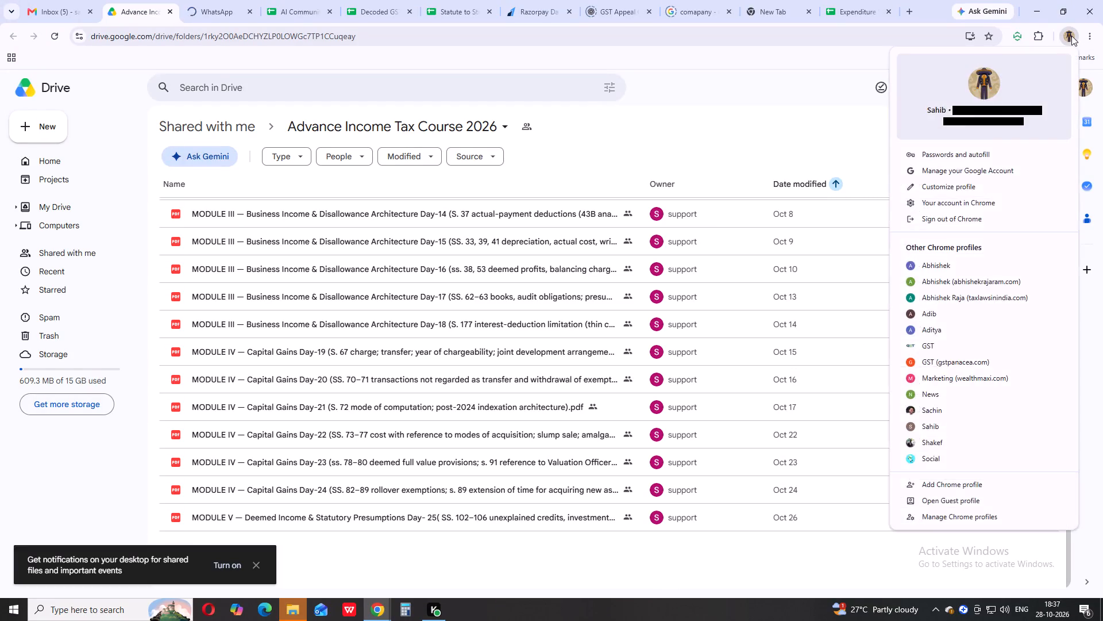
{"action": "scroll", "coordinate": [954, 341], "scroll_direction": "down", "scroll_amount": 3}
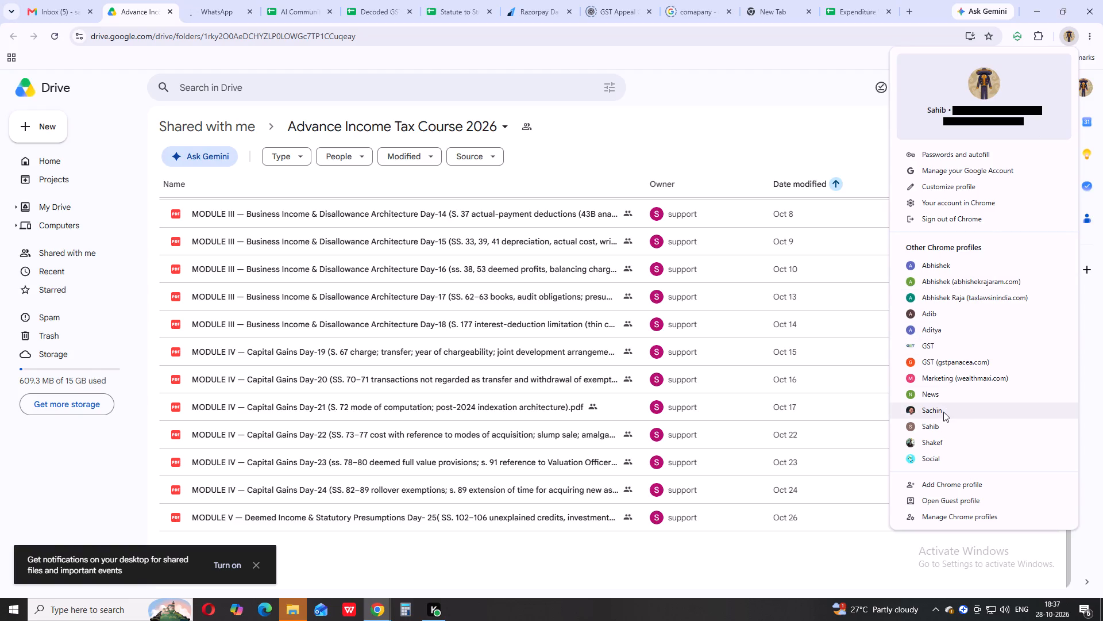
{"action": "left_click", "coordinate": [943, 412]}
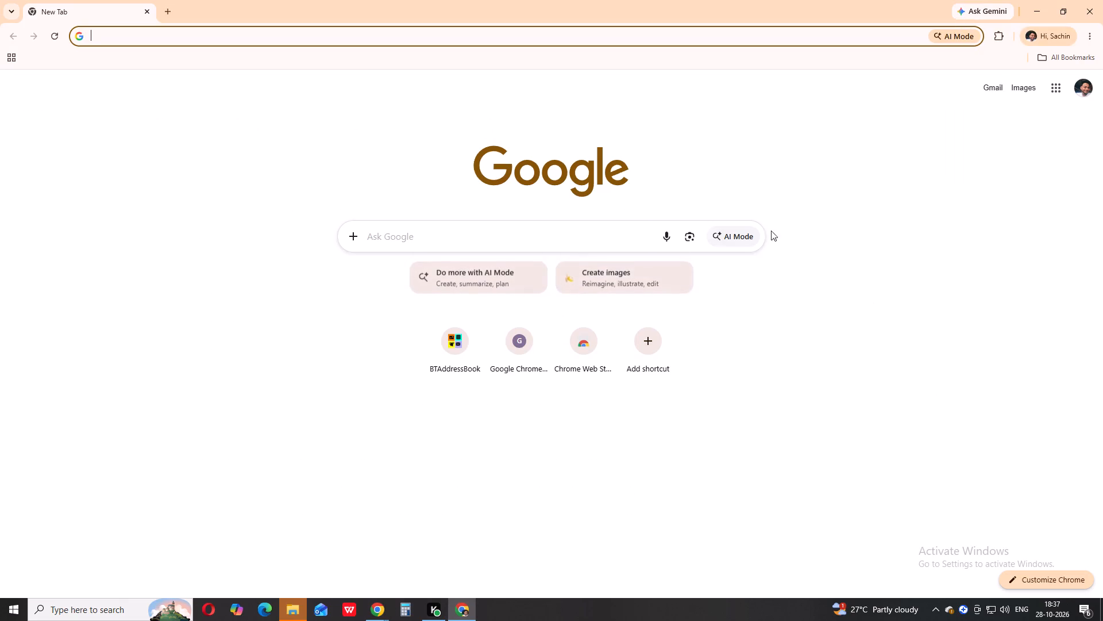
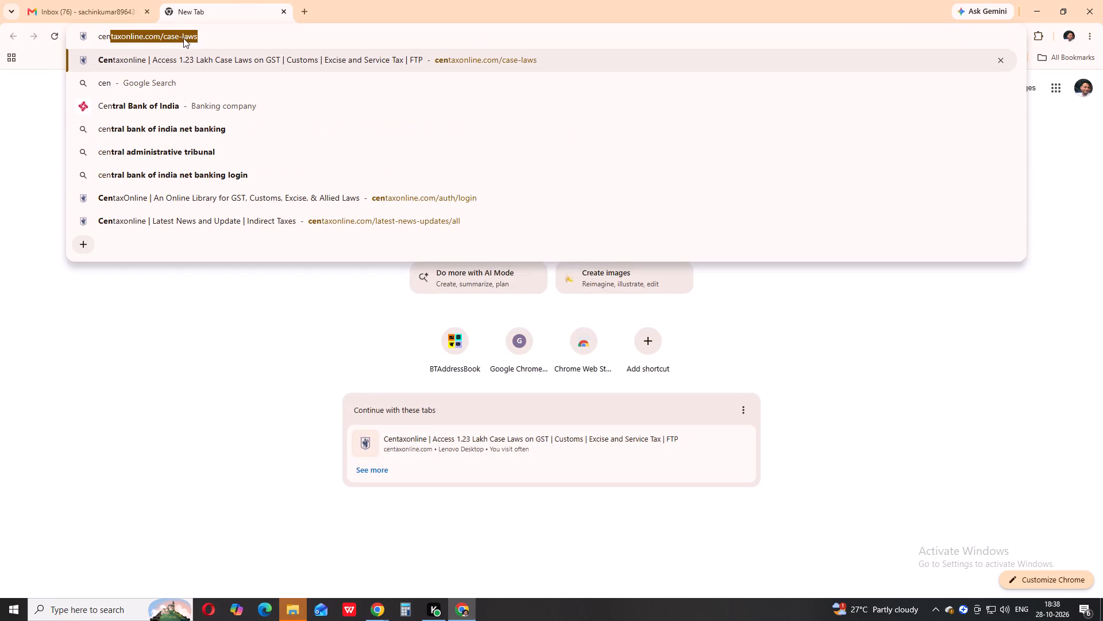
Open the Centaxonline case laws page at centaxonline.com/case-laws in the new tab.
{"action": "key", "text": "Return"}
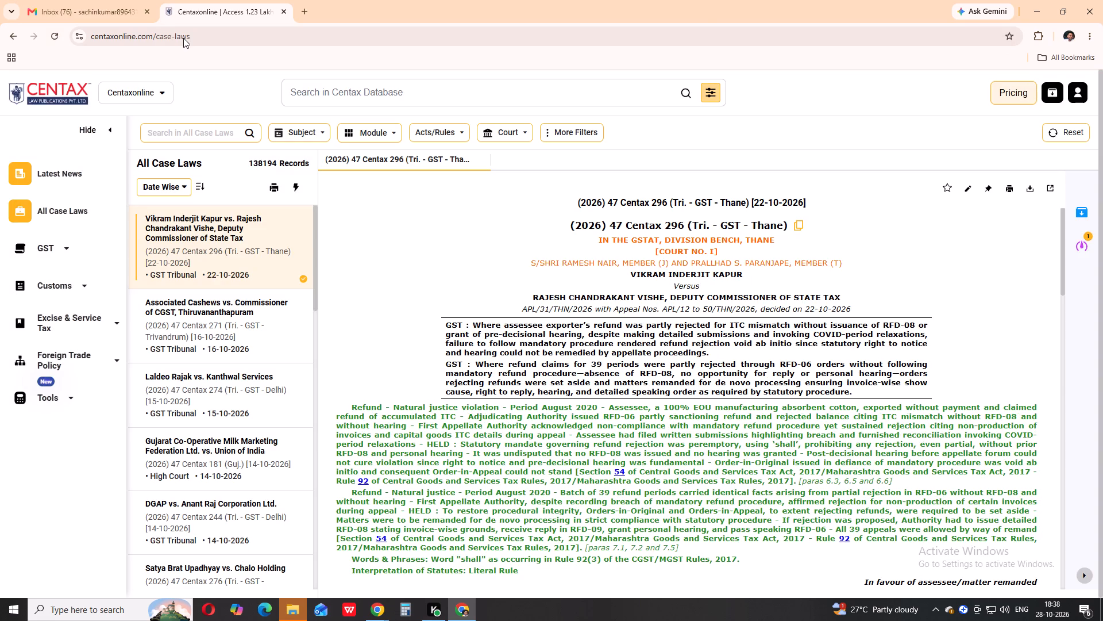
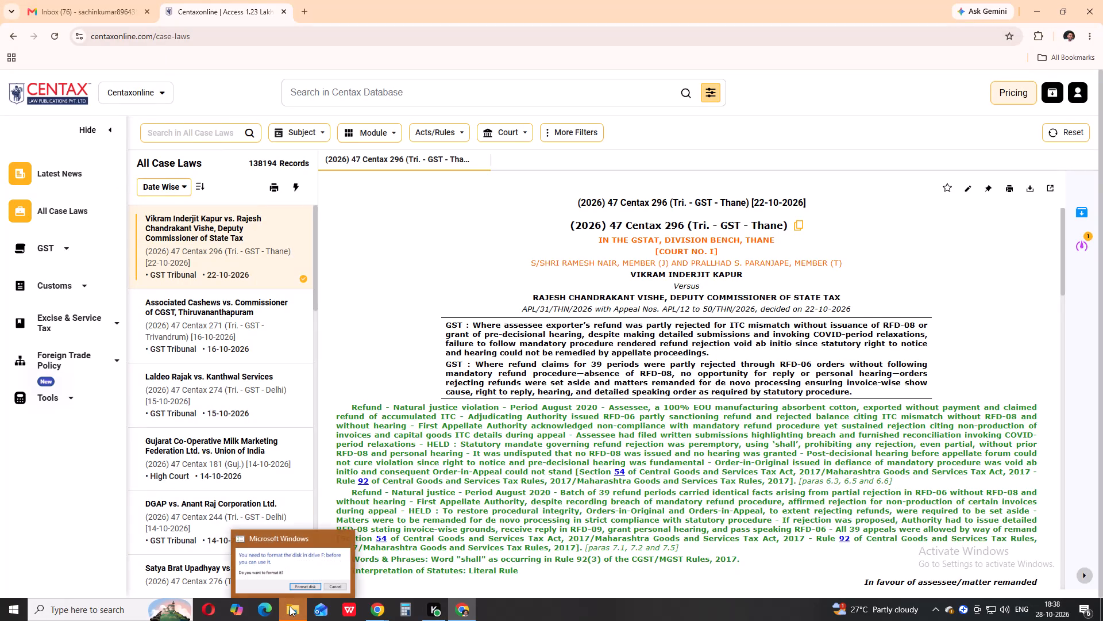
Dismiss the Windows prompt about drive F: without formatting the disk.
{"action": "left_click", "coordinate": [355, 540]}
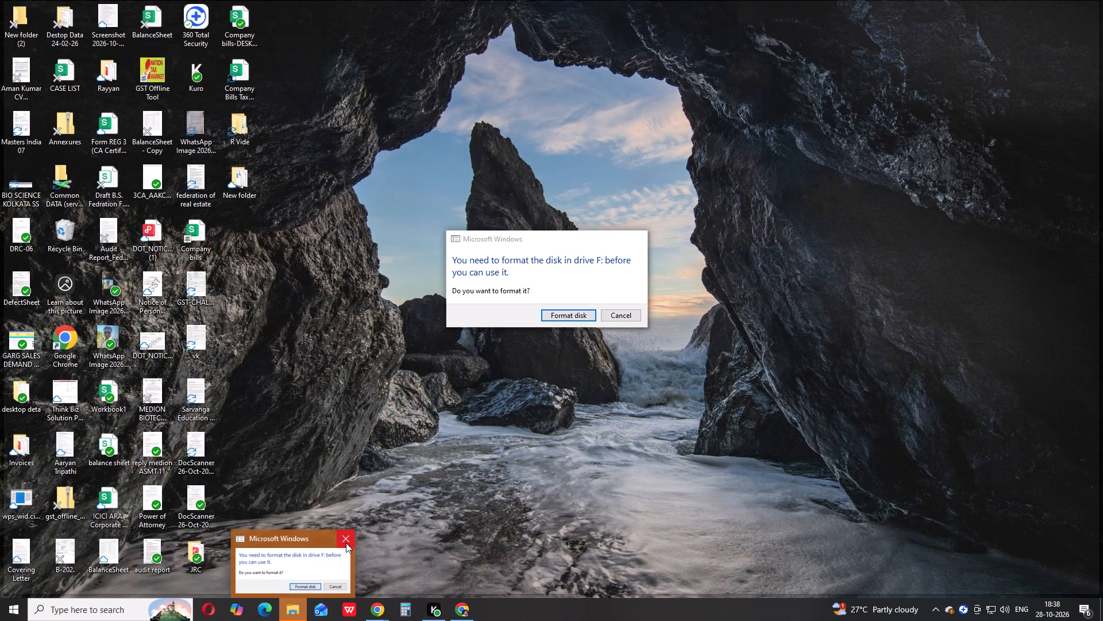
{"action": "left_click", "coordinate": [346, 543]}
In File Explorer, open the service tax Case Law Chapter 82 presentation from the Downloads folder with PowerPoint.
{"action": "left_click", "coordinate": [299, 607]}
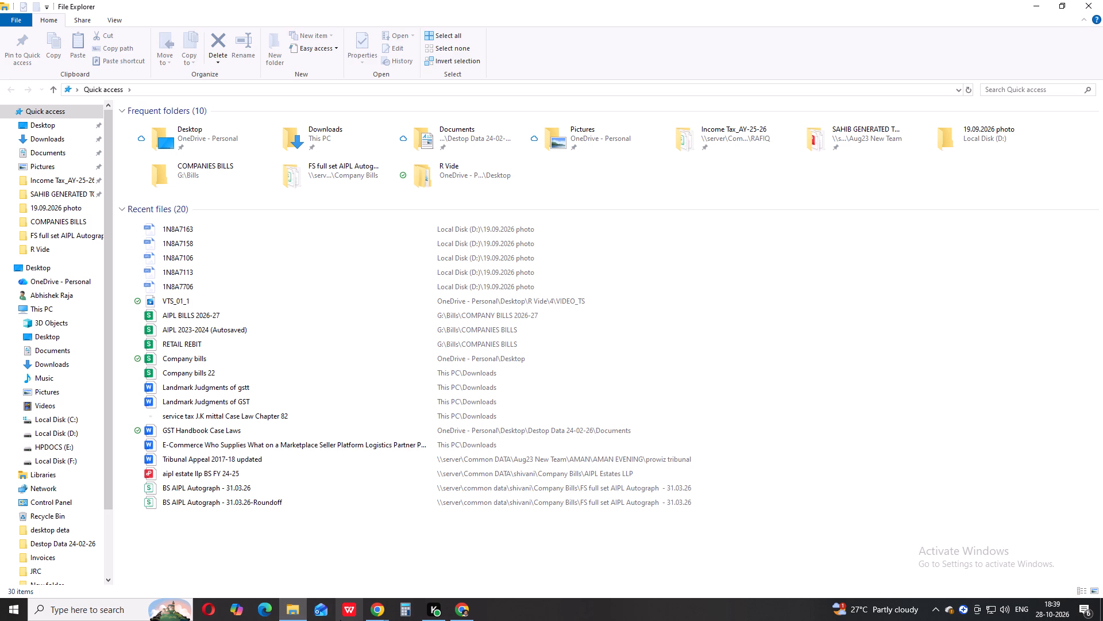
{"action": "left_click", "coordinate": [61, 140]}
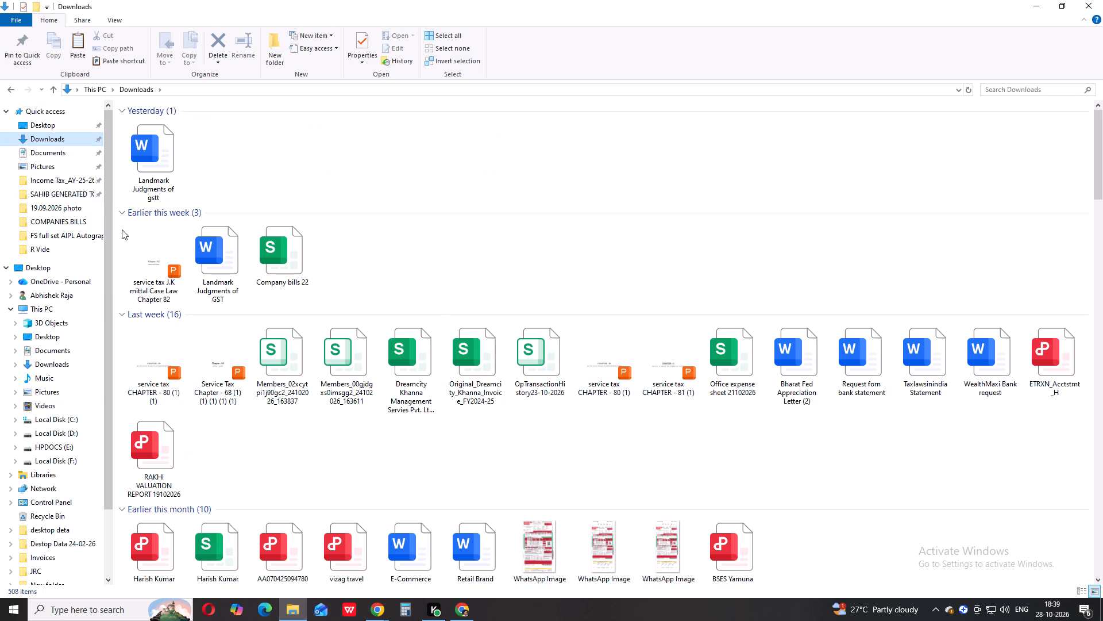
{"action": "right_click", "coordinate": [153, 265]}
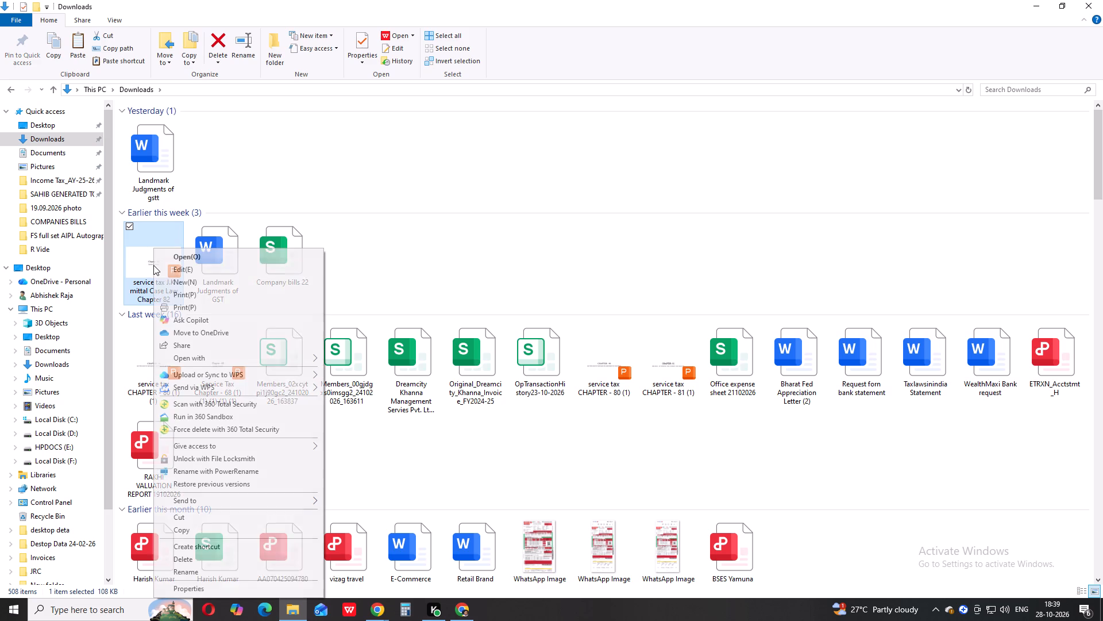
{"action": "left_click", "coordinate": [314, 358]}
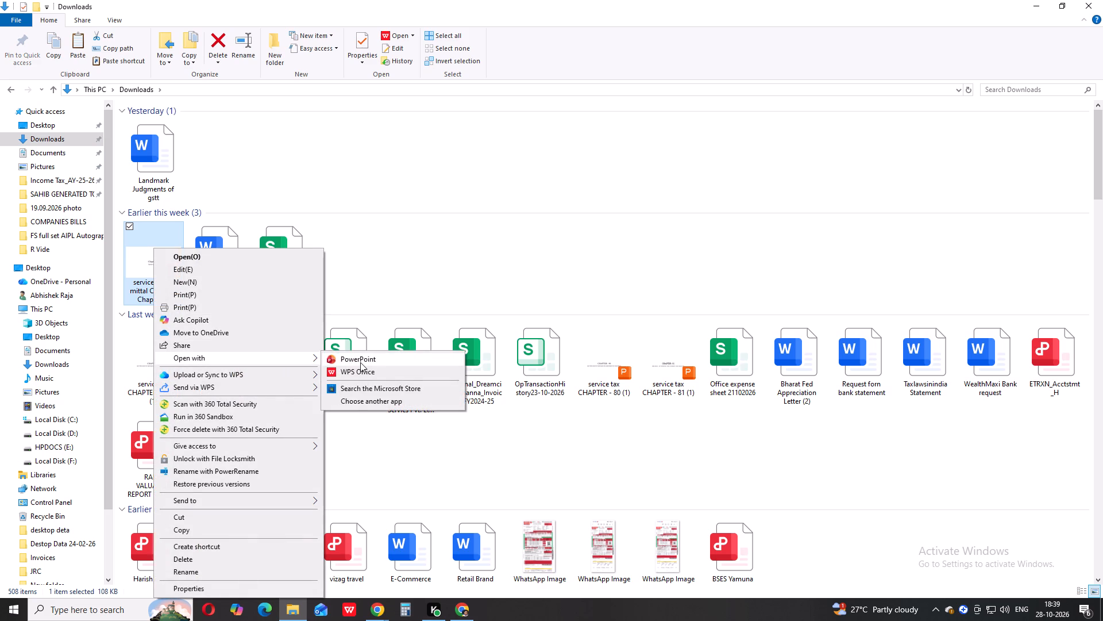
{"action": "left_click", "coordinate": [360, 362]}
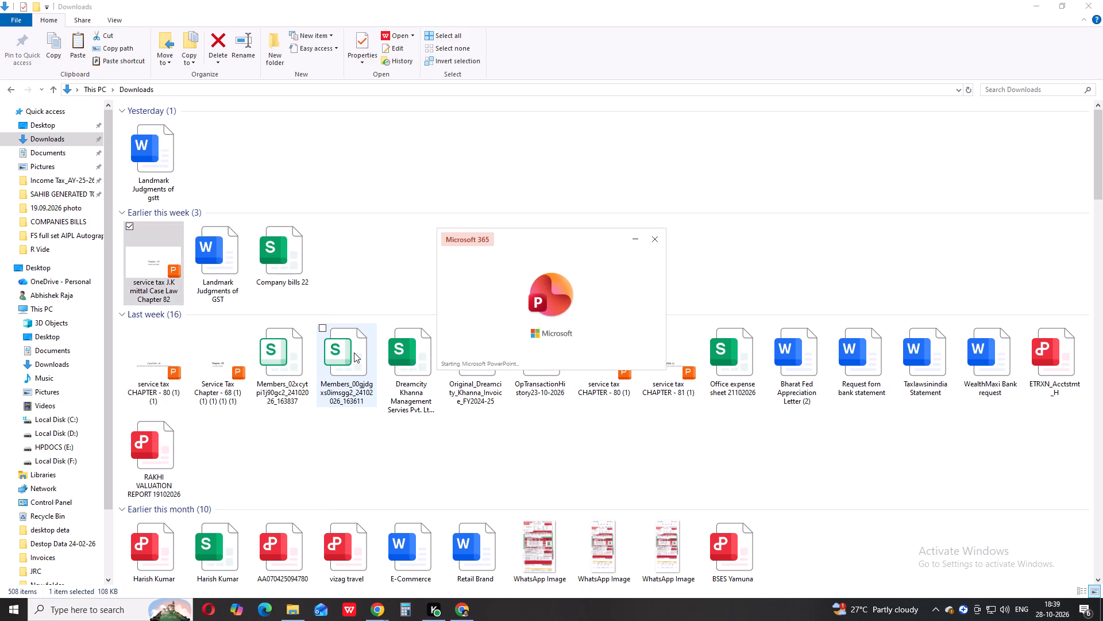
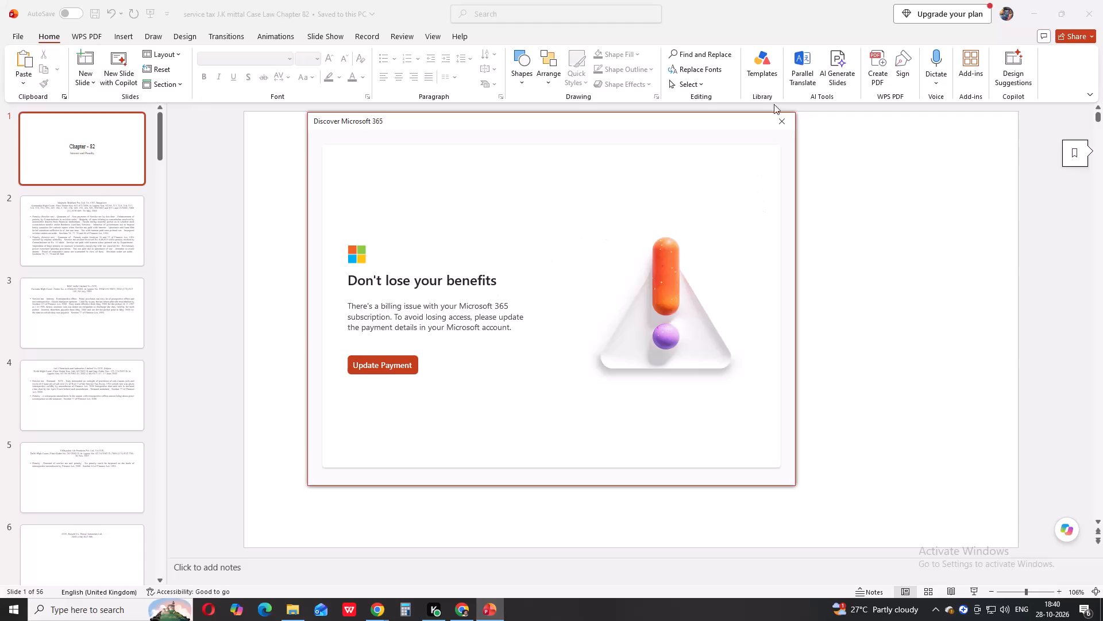
Dismiss the Microsoft 365 billing notice without updating the payment.
{"action": "left_click", "coordinate": [783, 120]}
Find the CCE, Ranchi Vs. Pensol Industries slide with the empty body and place the text cursor before its citation.
{"action": "scroll", "coordinate": [757, 164], "scroll_direction": "down", "scroll_amount": 5}
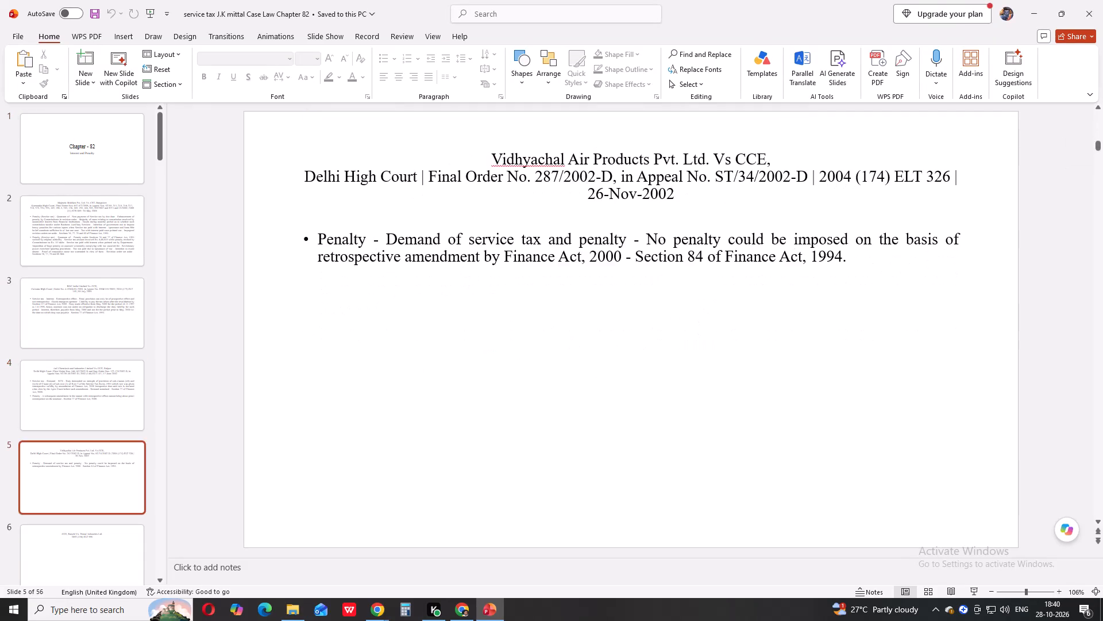
{"action": "scroll", "coordinate": [751, 189], "scroll_direction": "down", "scroll_amount": 8}
{"action": "scroll", "coordinate": [636, 187], "scroll_direction": "up", "scroll_amount": 14}
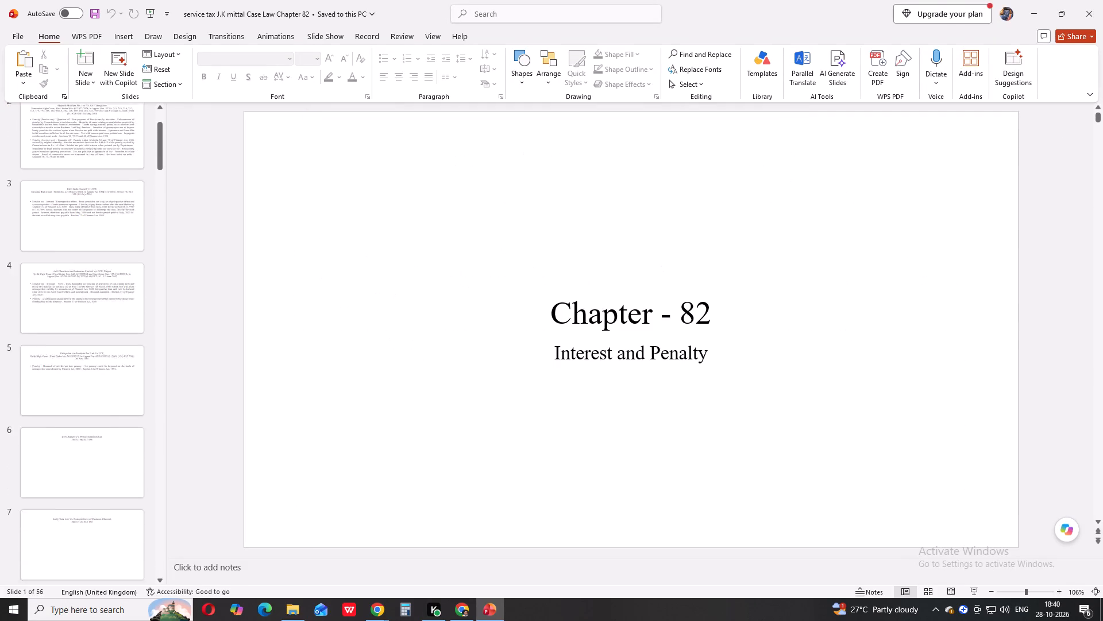
{"action": "scroll", "coordinate": [645, 234], "scroll_direction": "down", "scroll_amount": 5}
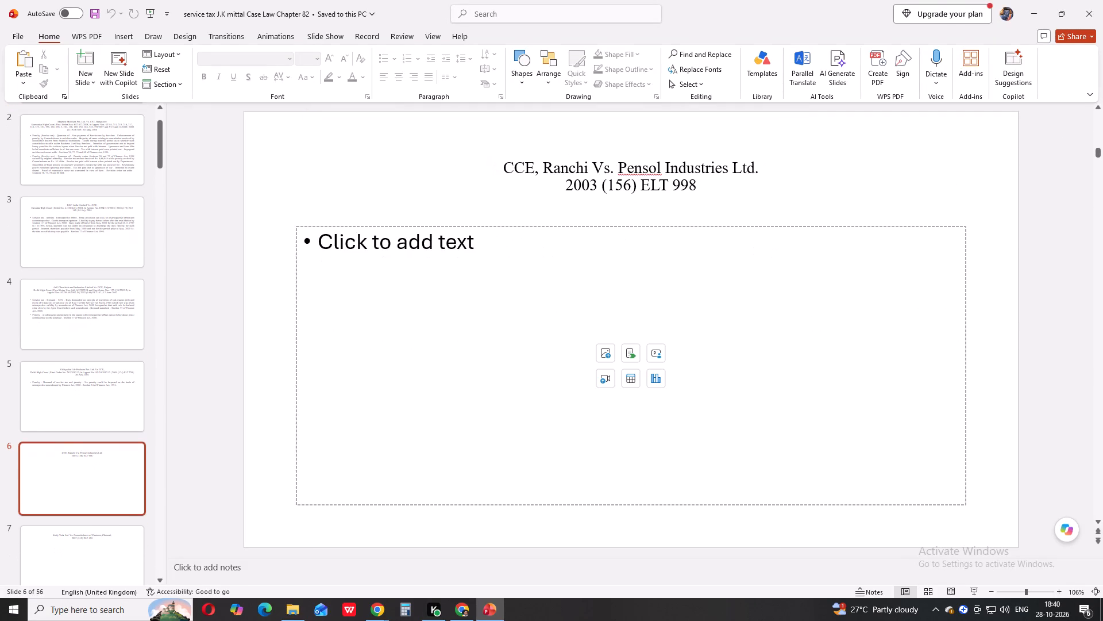
{"action": "scroll", "coordinate": [643, 228], "scroll_direction": "up", "scroll_amount": 1}
{"action": "scroll", "coordinate": [643, 228], "scroll_direction": "down", "scroll_amount": 1}
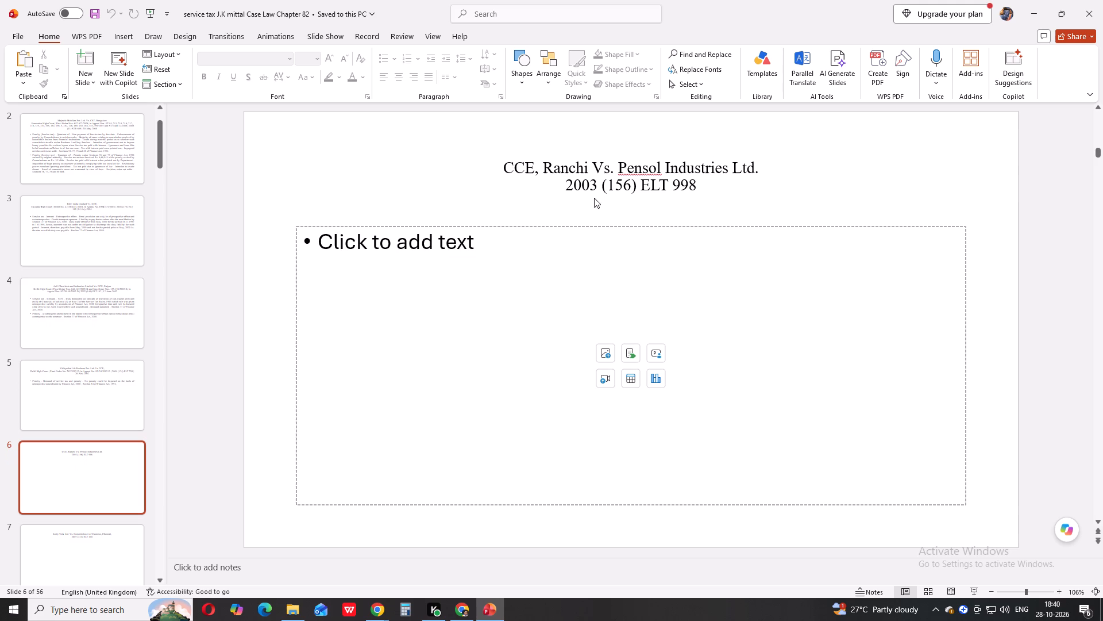
{"action": "left_click", "coordinate": [555, 184]}
In the Centax database in Chrome, search the case laws for journal ELT, volume 156, page 998.
{"action": "key", "text": "alt+Tab"}
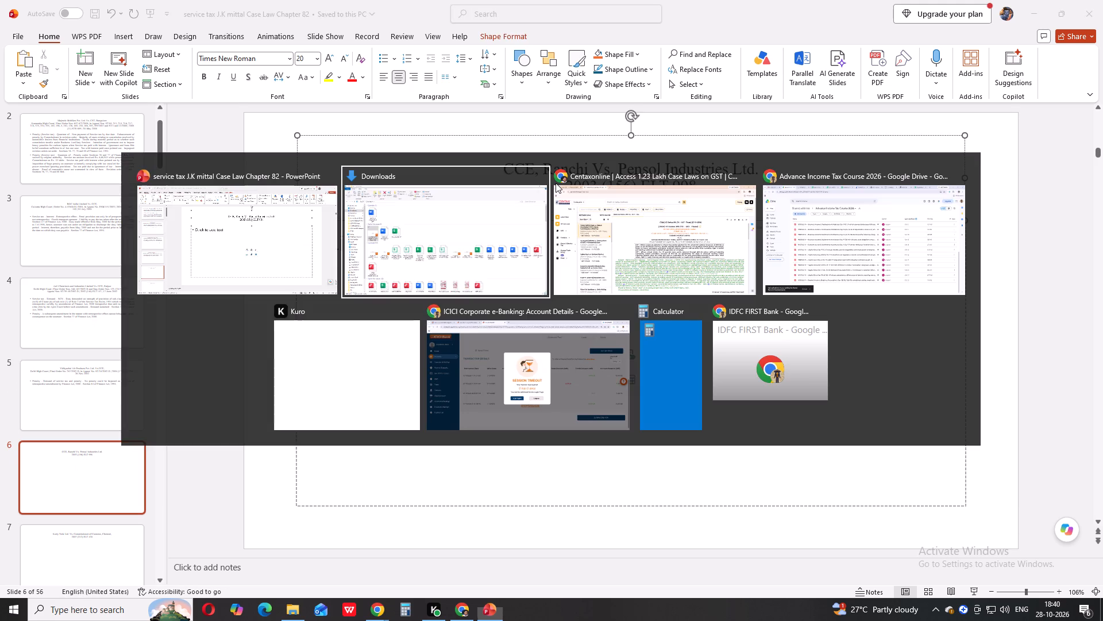
{"action": "key", "text": "alt+Tab"}
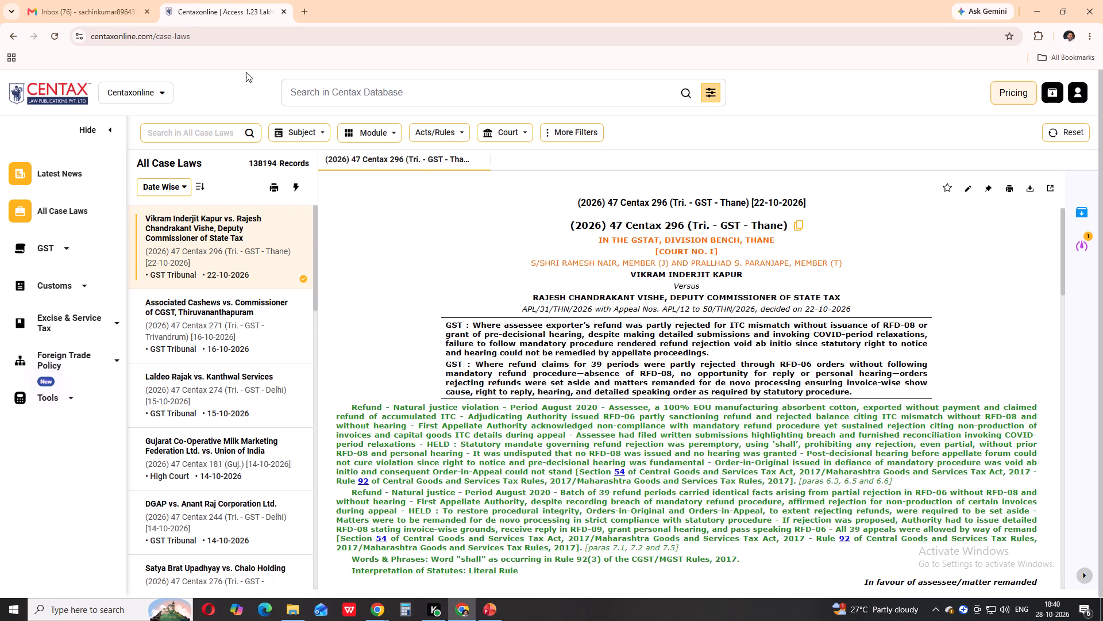
{"action": "left_click", "coordinate": [589, 124]}
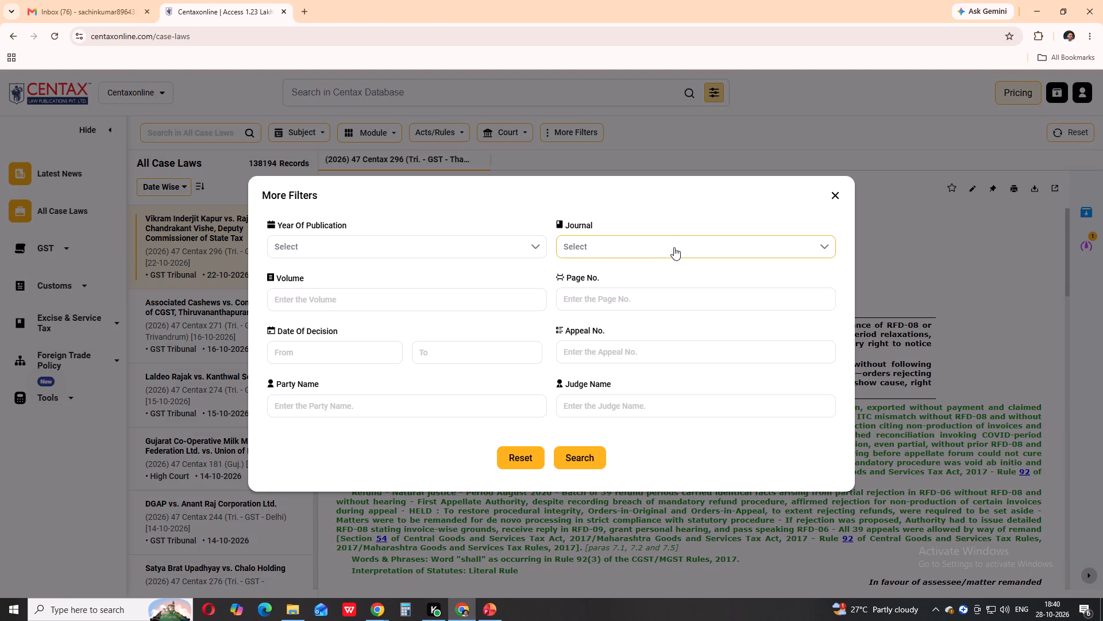
{"action": "left_click", "coordinate": [674, 247]}
{"action": "left_click", "coordinate": [647, 313]}
{"action": "left_click", "coordinate": [494, 302]}
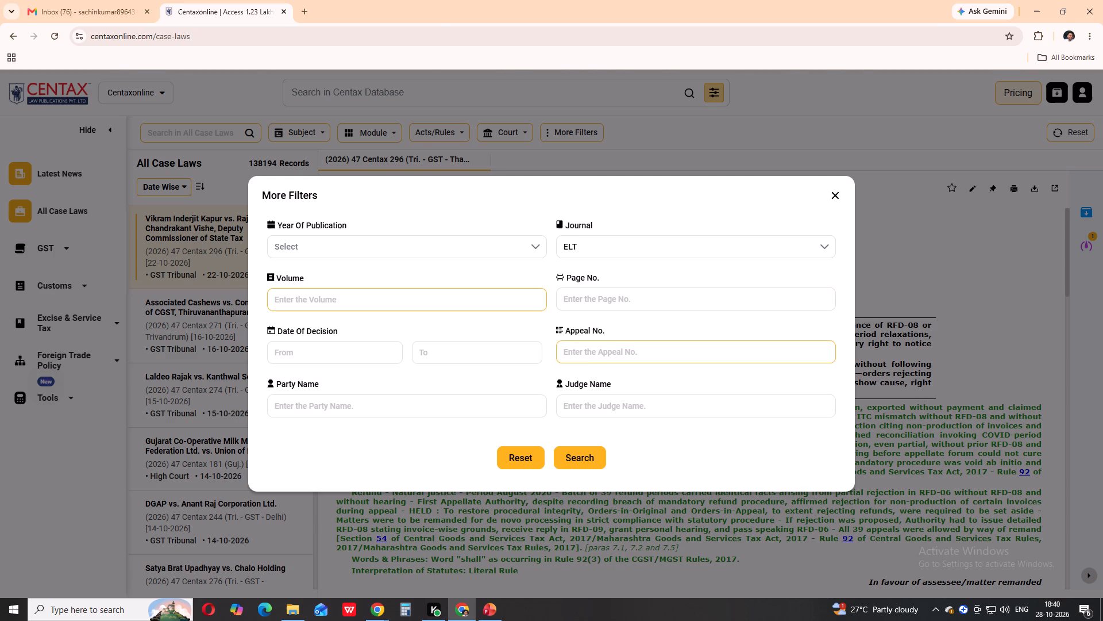
{"action": "key", "text": "alt+Tab"}
{"action": "key", "text": "alt+Tab"}
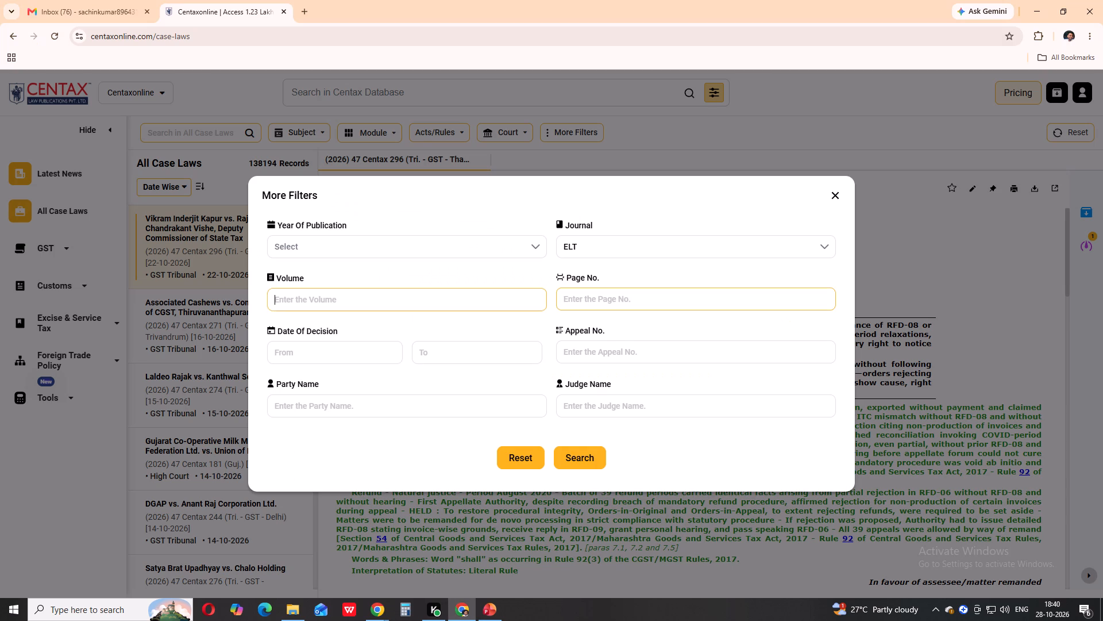
{"action": "key", "text": "1"}
{"action": "key", "text": "5"}
{"action": "key", "text": "6"}
{"action": "left_click", "coordinate": [638, 293]}
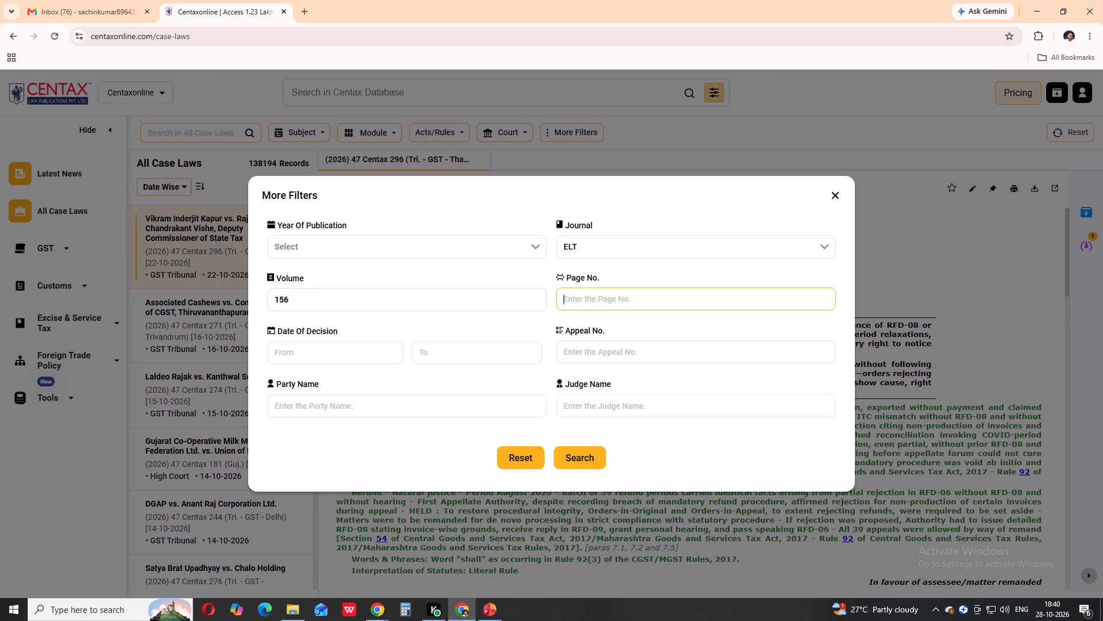
{"action": "type", "text": "998"}
{"action": "key", "text": "Return"}
{"action": "key", "text": "alt+Tab"}
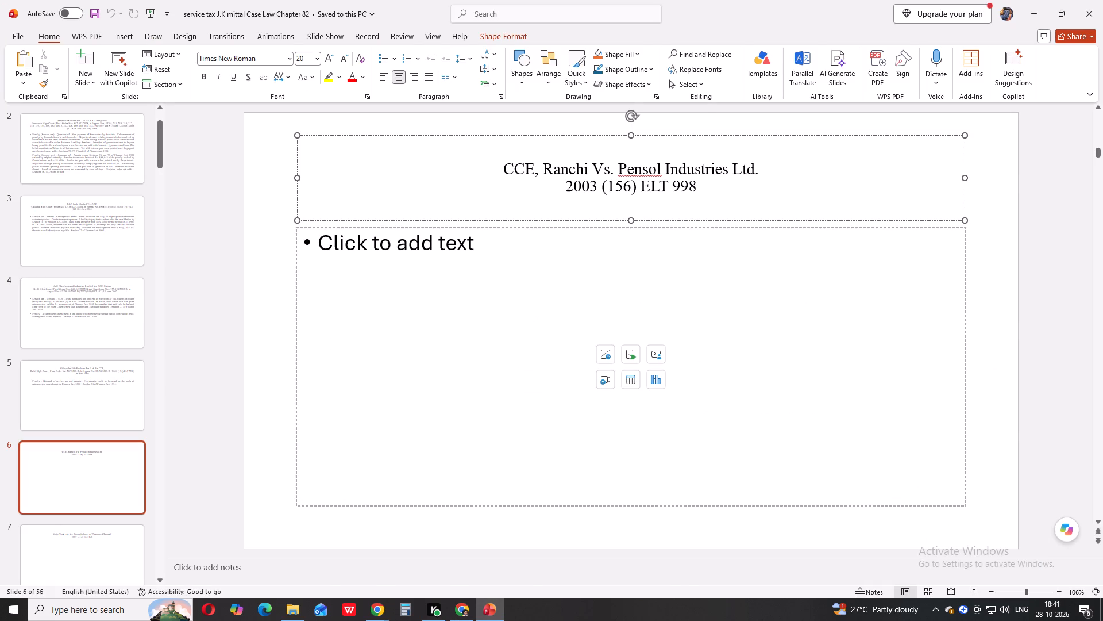
{"action": "key", "text": "alt+Tab"}
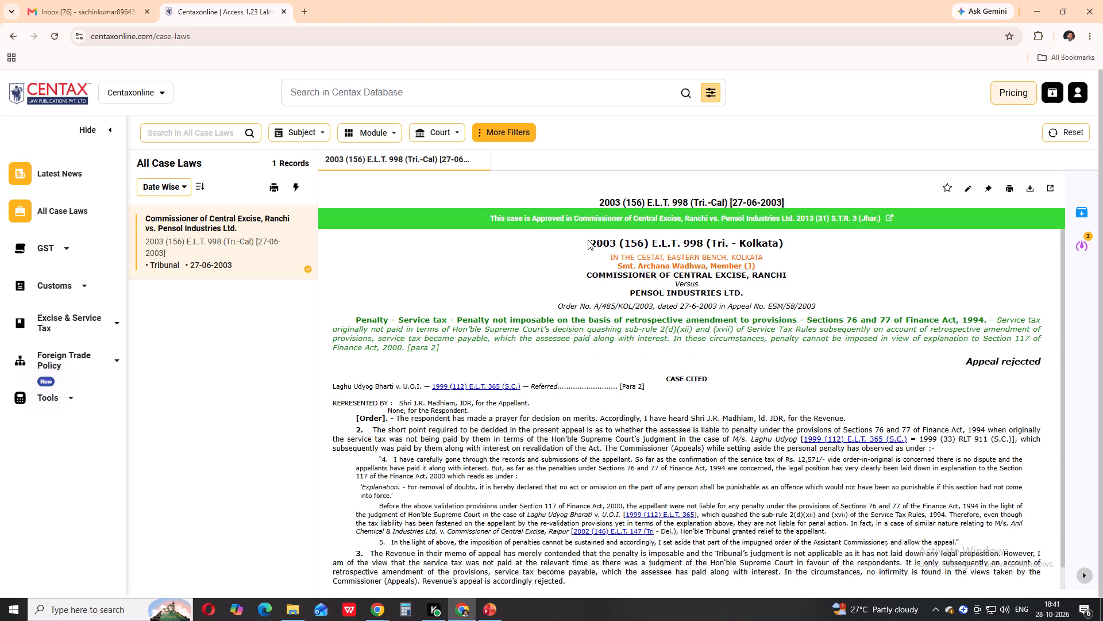
Copy the order and appeal number line of the Pensol Industries judgment.
{"action": "left_click_drag", "start_coordinate": [588, 240], "coordinate": [699, 231]}
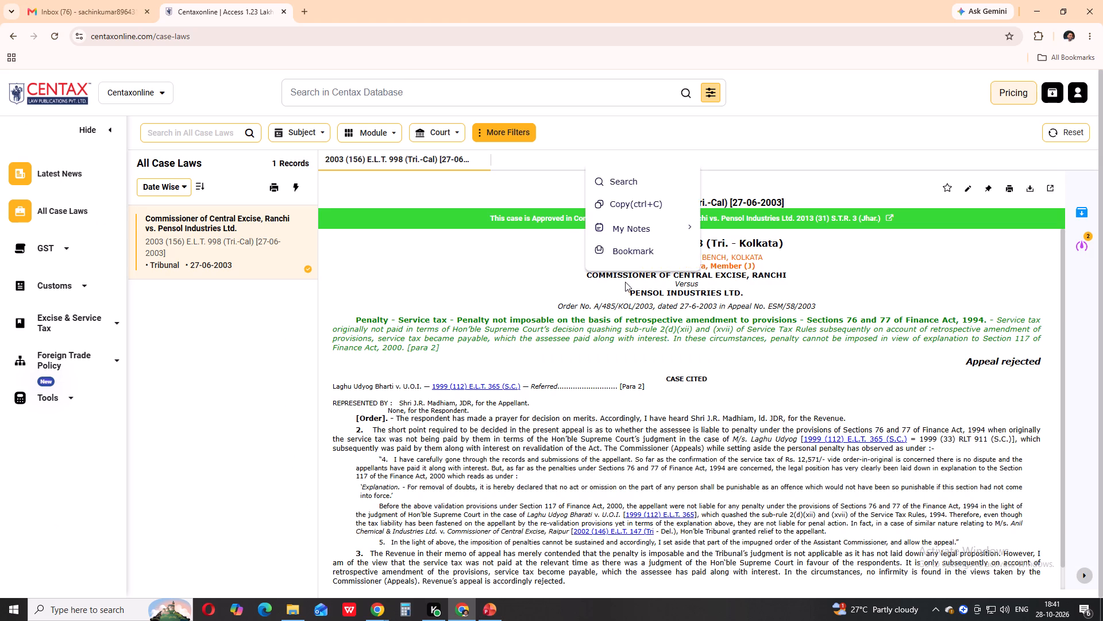
{"action": "left_click", "coordinate": [620, 290]}
{"action": "left_click_drag", "start_coordinate": [556, 306], "coordinate": [776, 291]}
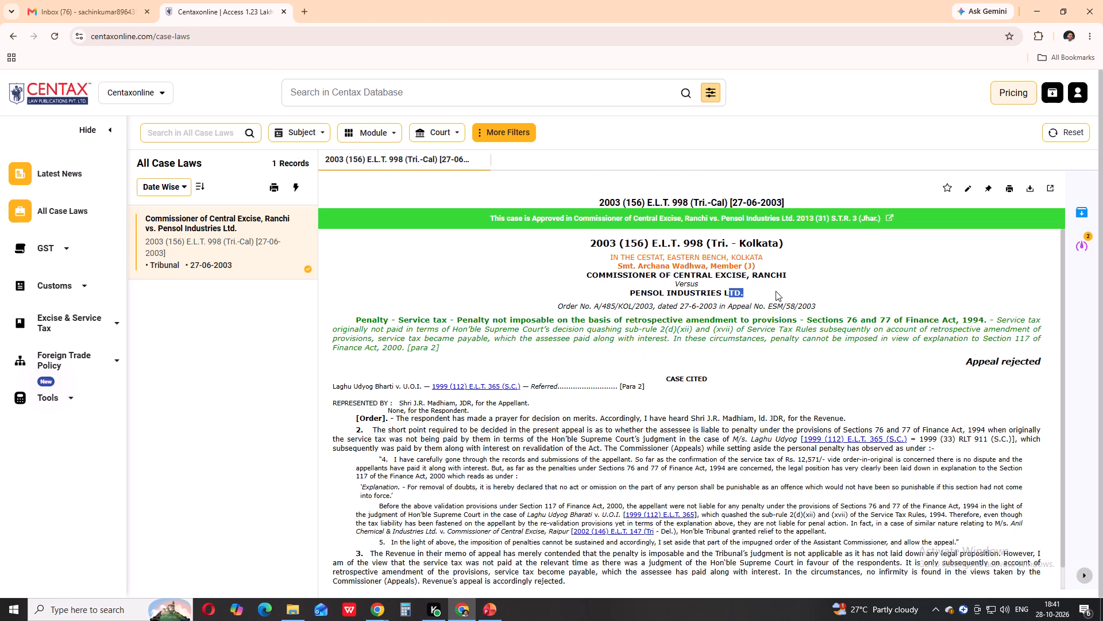
{"action": "left_click_drag", "start_coordinate": [776, 291], "coordinate": [827, 298]}
{"action": "left_click", "coordinate": [699, 269]}
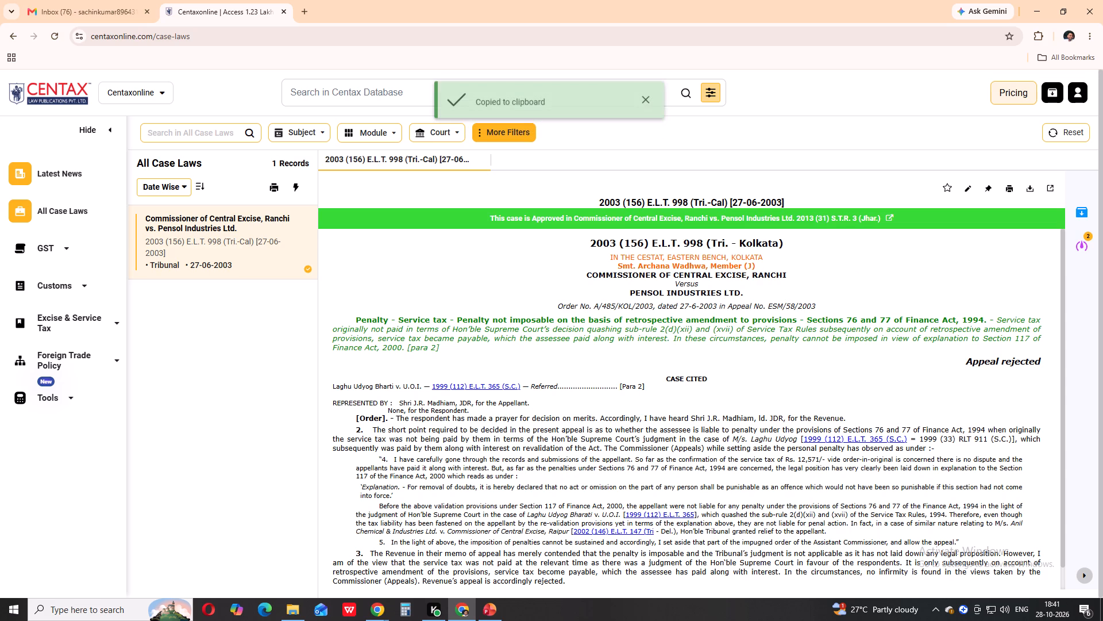
Back in PowerPoint, insert "Calcutta High Court | " before the citation in the title of slide 6.
{"action": "key", "text": "alt+Tab"}
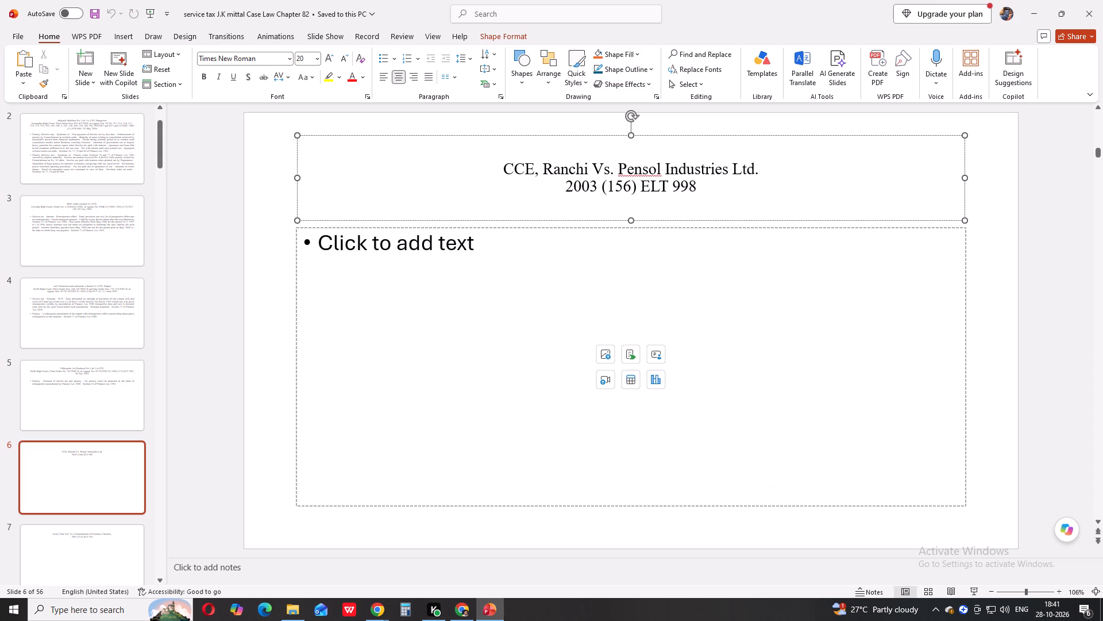
{"action": "type", "text": "Calcuuta"}
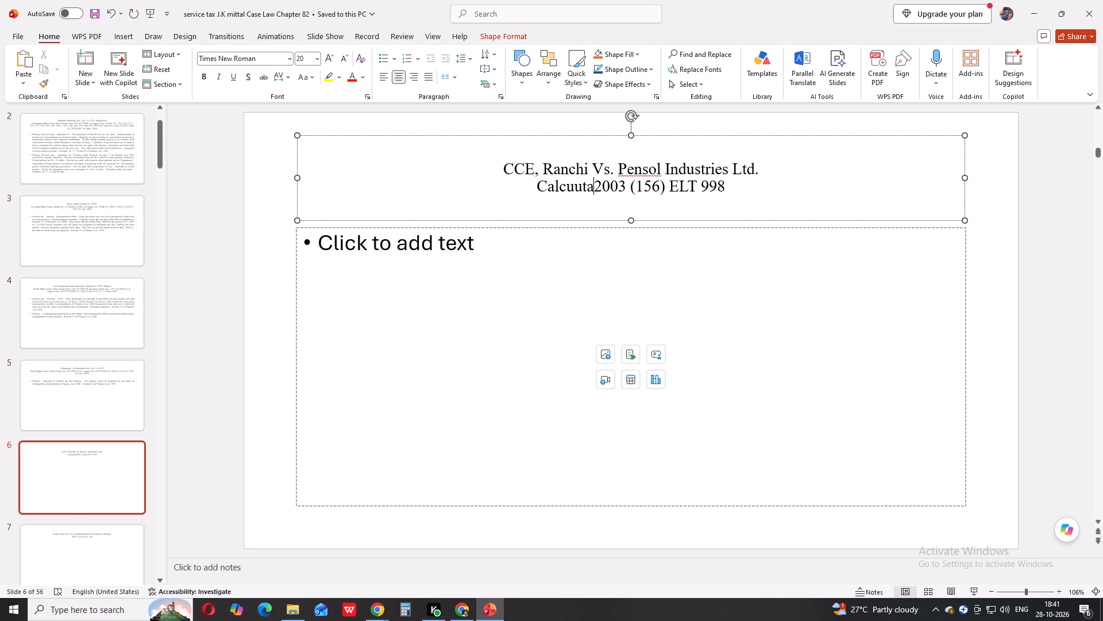
{"action": "key", "text": "BackSpace"}
{"action": "key", "text": "BackSpace"}
{"action": "key", "text": "BackSpace"}
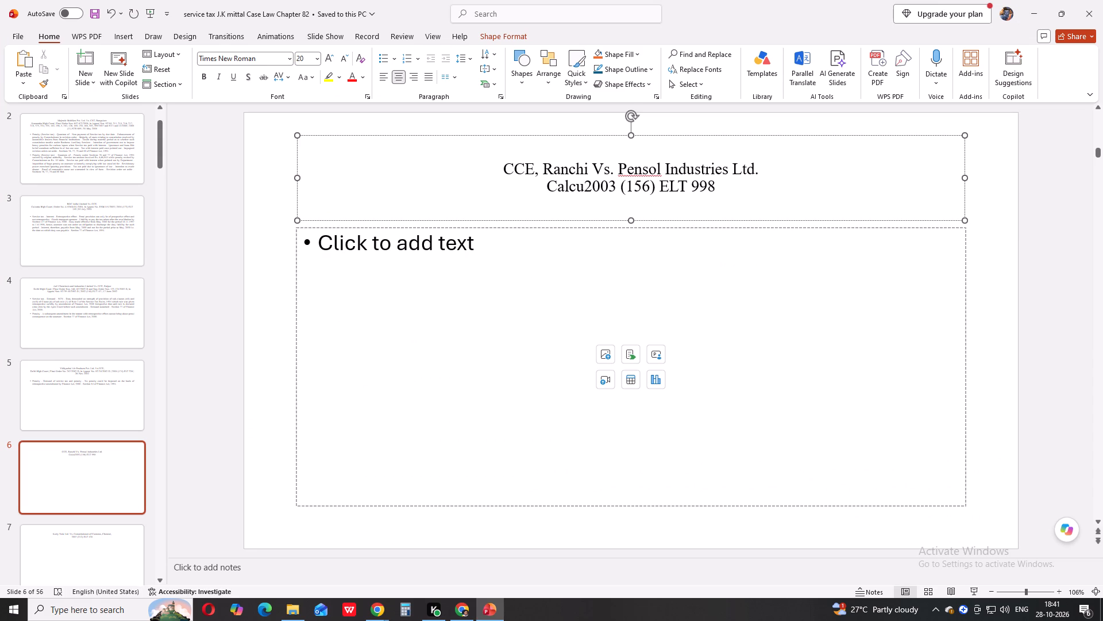
{"action": "type", "text": "tta"}
{"action": "key", "text": "space"}
{"action": "type", "text": "High"}
{"action": "key", "text": "space"}
{"action": "type", "text": "Court"}
{"action": "key", "text": "space"}
{"action": "type", "text": "|"}
{"action": "key", "text": "space"}
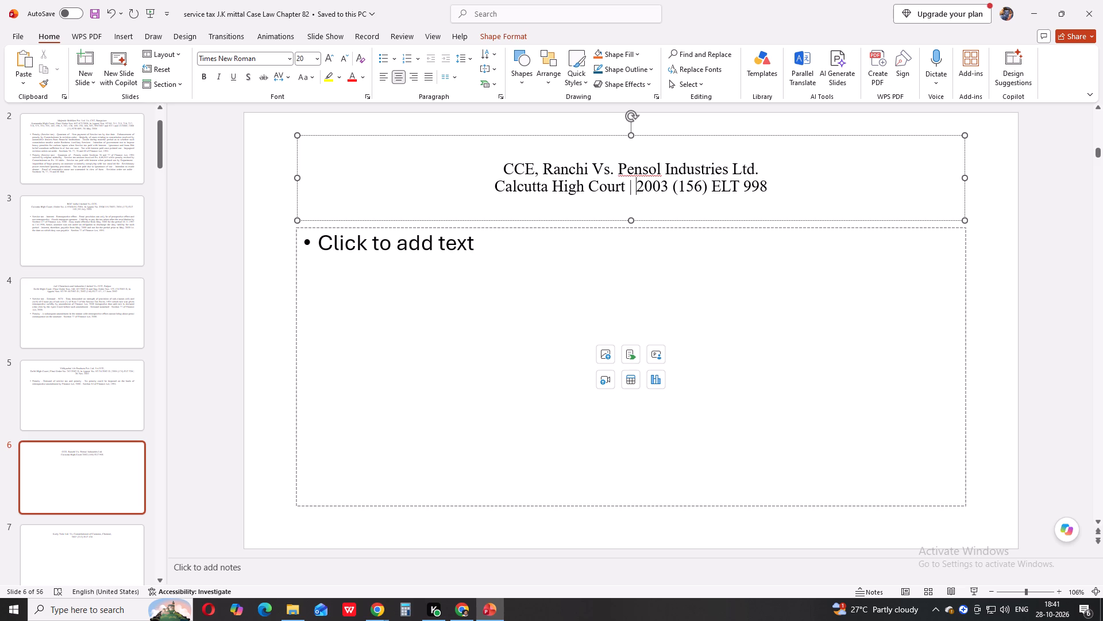
Paste the copied order line after the court name and delete "dated 27-6-2003" from it.
{"action": "key", "text": "ctrl+v"}
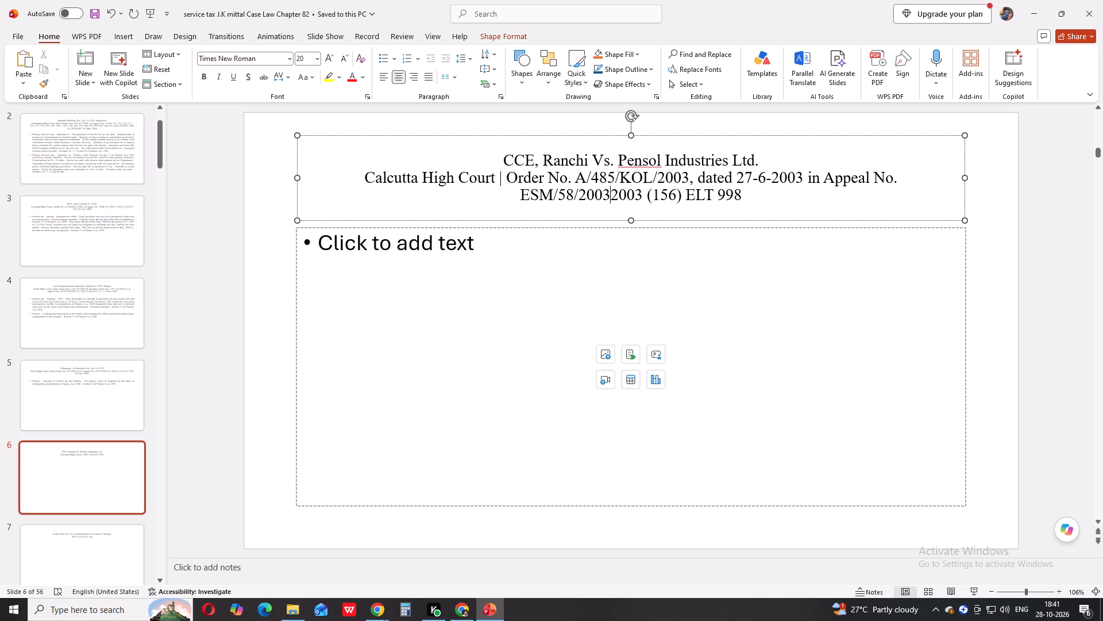
{"action": "key", "text": "space"}
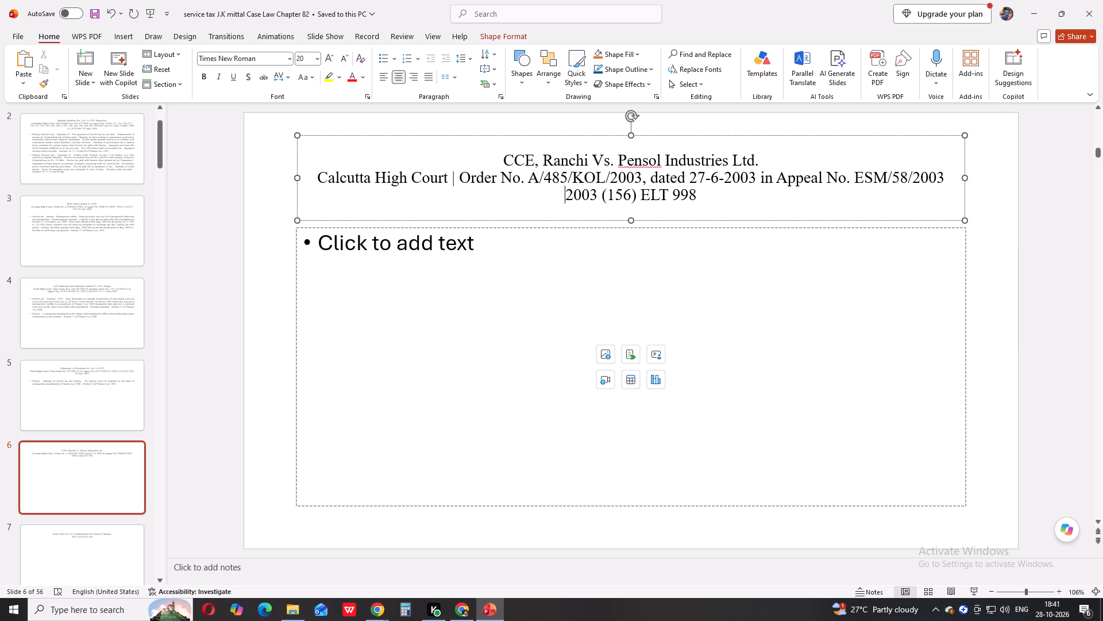
{"action": "left_click_drag", "start_coordinate": [653, 177], "coordinate": [711, 178]}
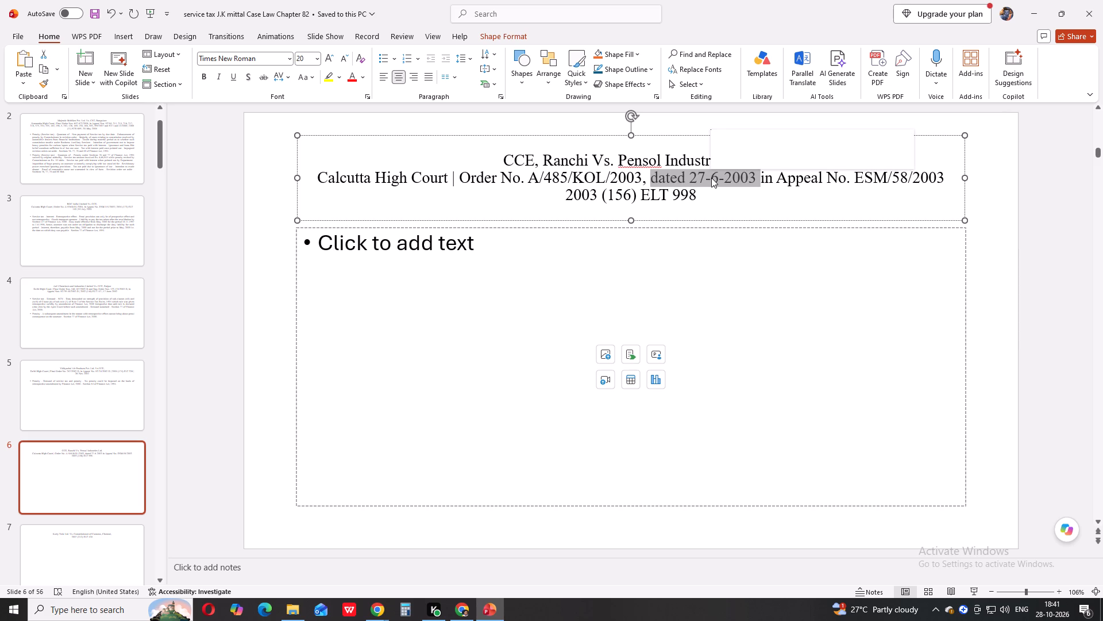
{"action": "key", "text": "BackSpace"}
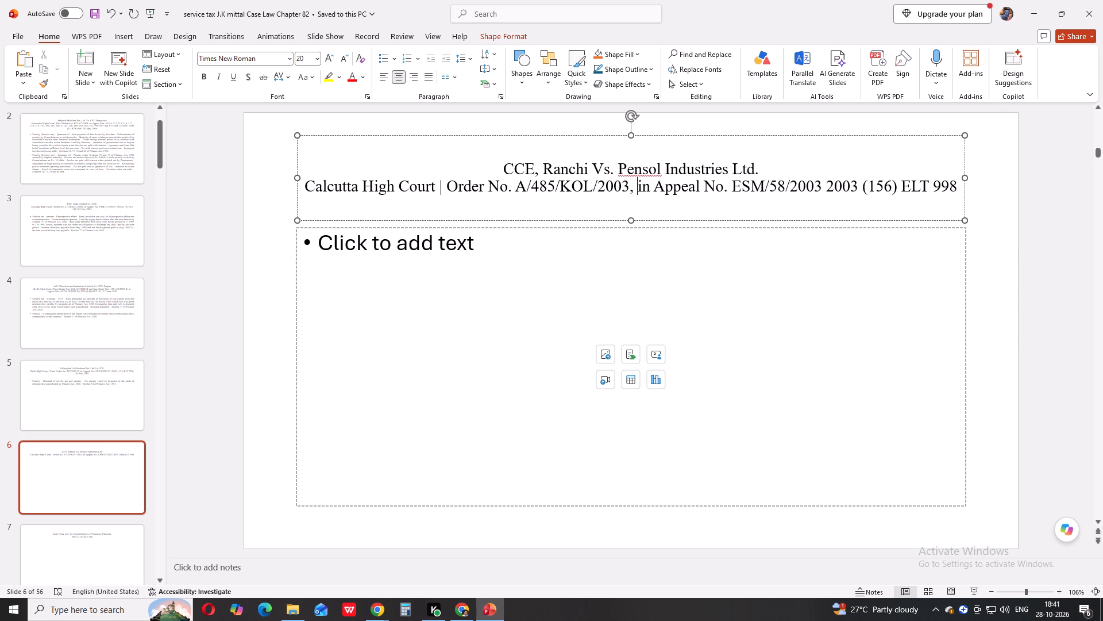
Insert a "|" separator between Appeal No. ESM/58/2003 and the citation 2003 (156) ELT 998.
{"action": "left_click", "coordinate": [828, 185]}
{"action": "type", "text": "|"}
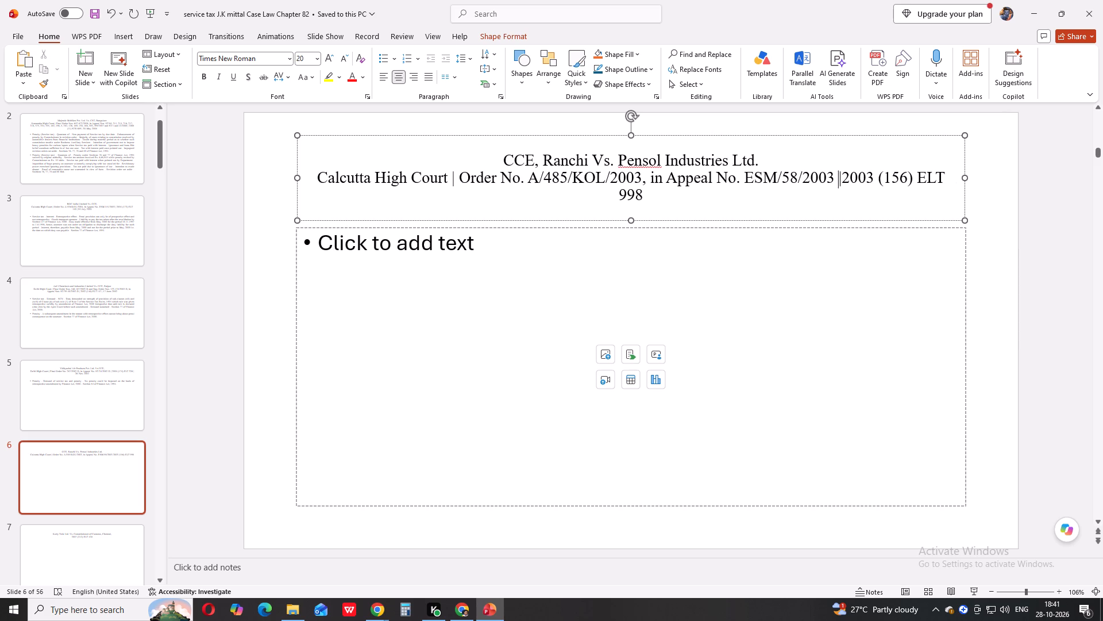
{"action": "key", "text": "space"}
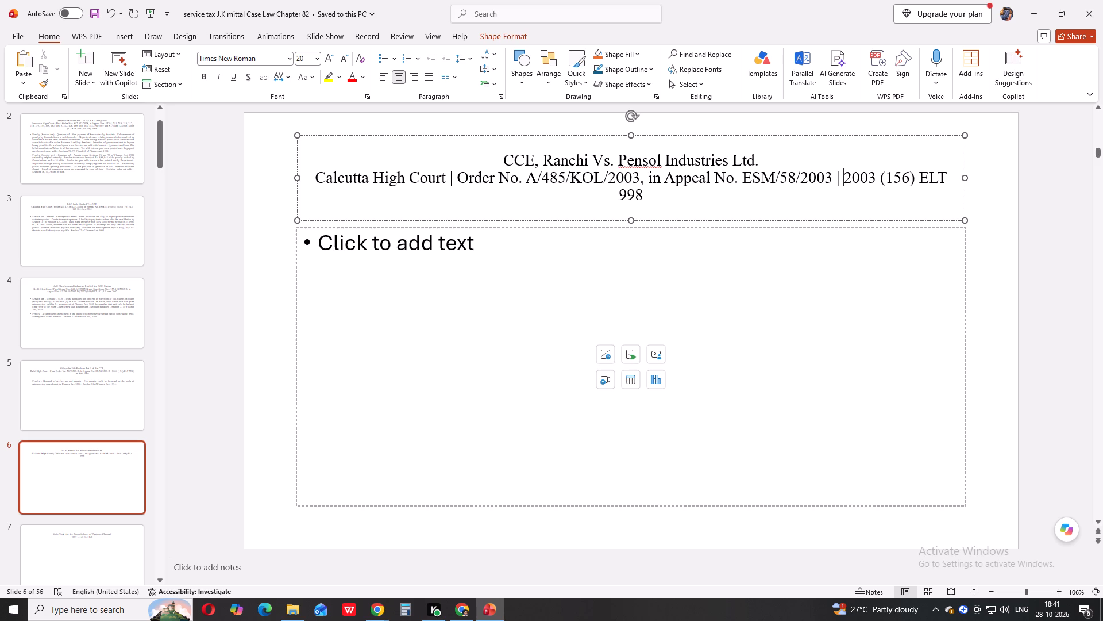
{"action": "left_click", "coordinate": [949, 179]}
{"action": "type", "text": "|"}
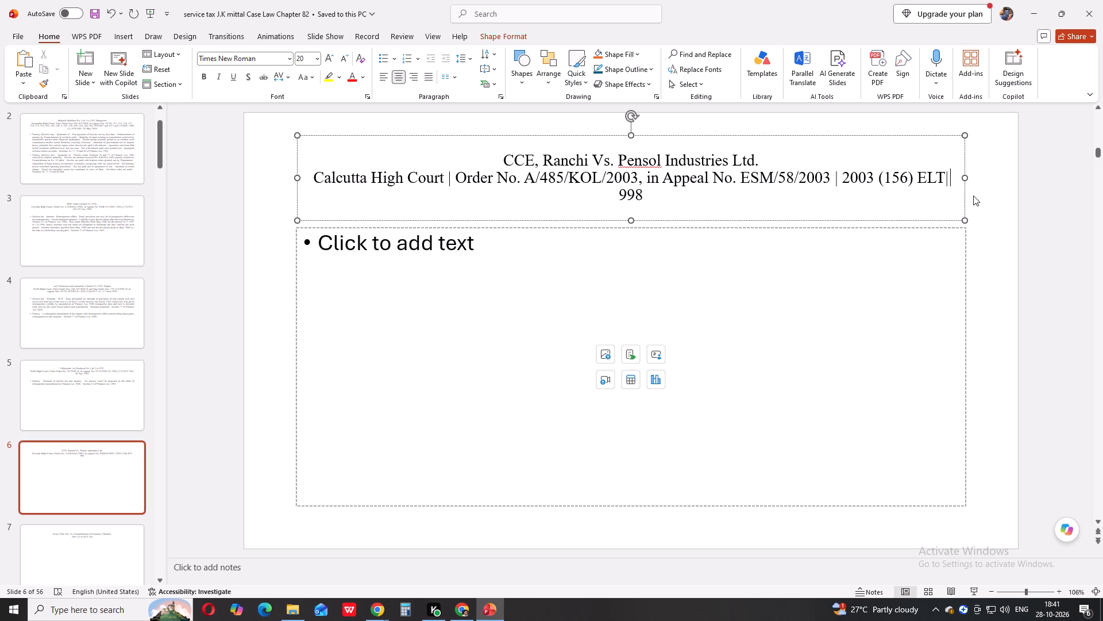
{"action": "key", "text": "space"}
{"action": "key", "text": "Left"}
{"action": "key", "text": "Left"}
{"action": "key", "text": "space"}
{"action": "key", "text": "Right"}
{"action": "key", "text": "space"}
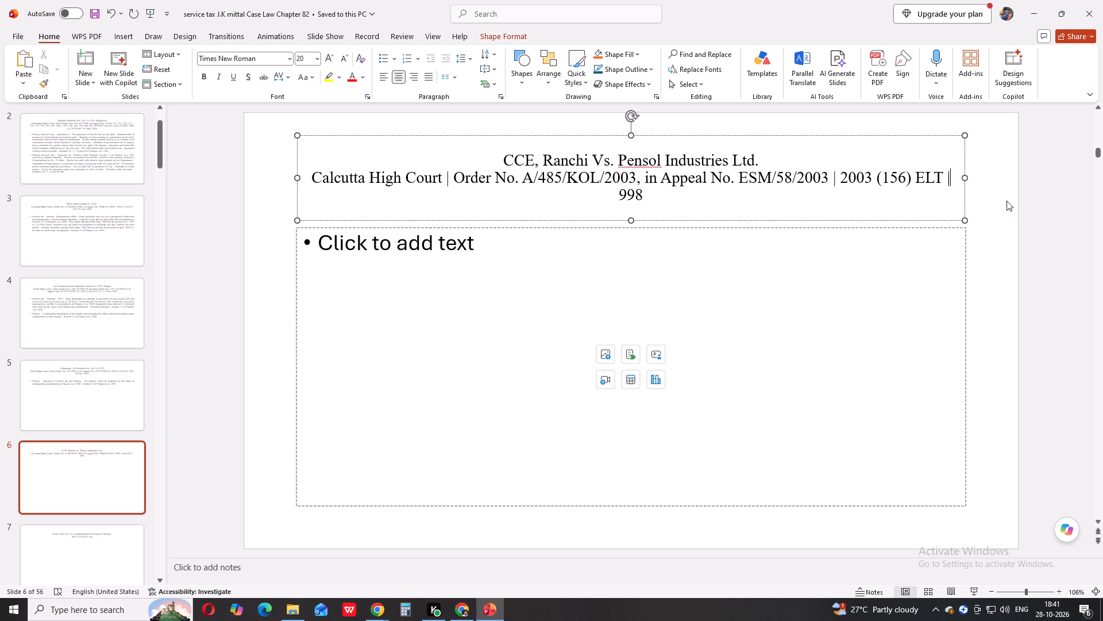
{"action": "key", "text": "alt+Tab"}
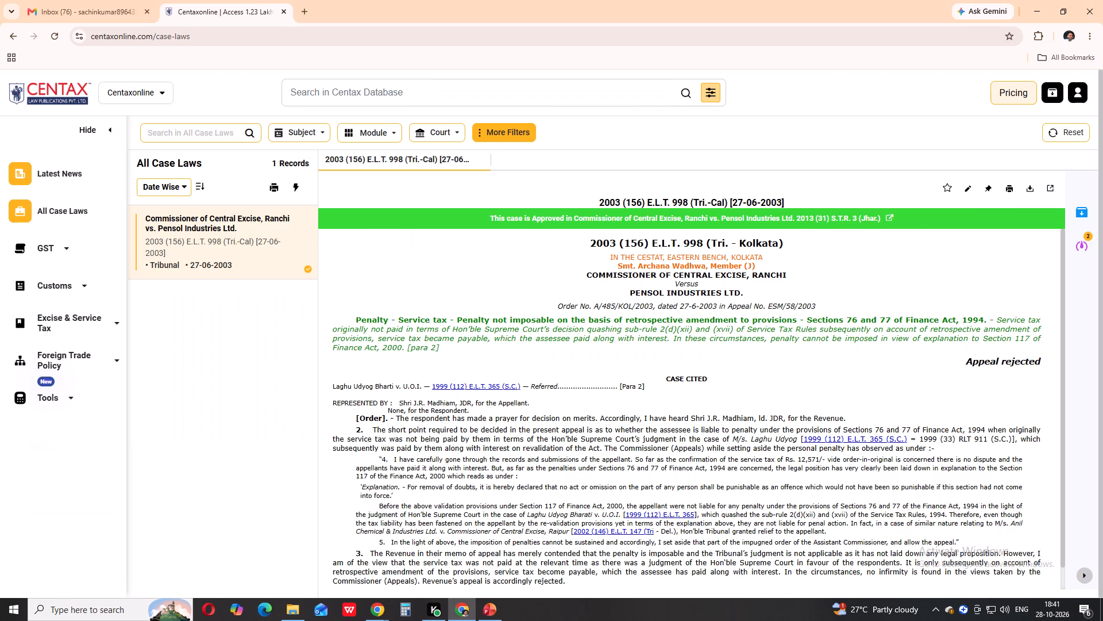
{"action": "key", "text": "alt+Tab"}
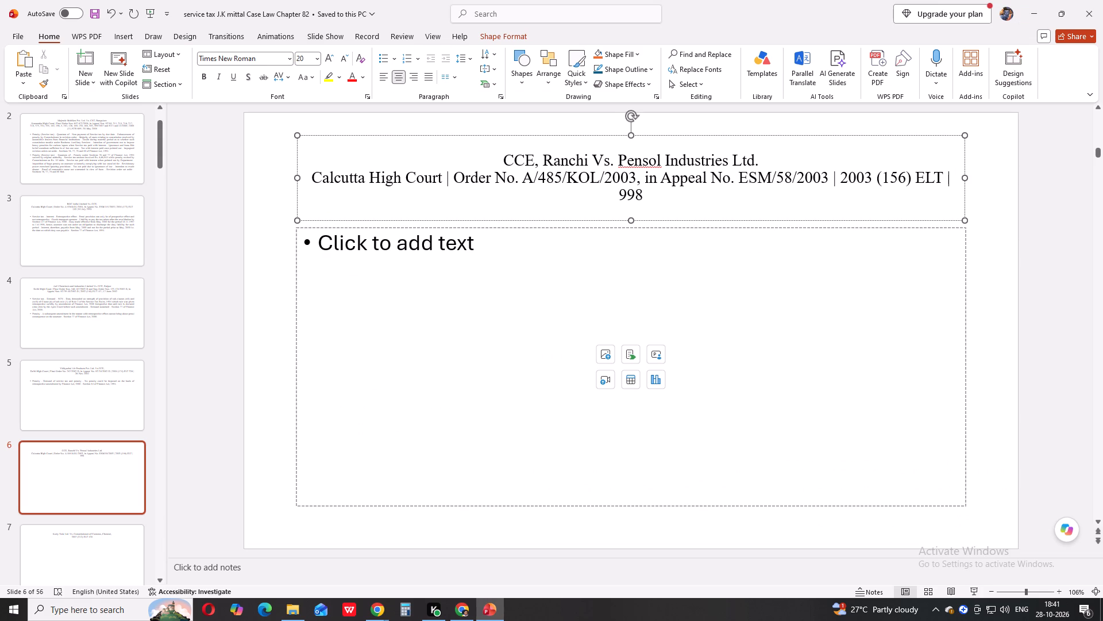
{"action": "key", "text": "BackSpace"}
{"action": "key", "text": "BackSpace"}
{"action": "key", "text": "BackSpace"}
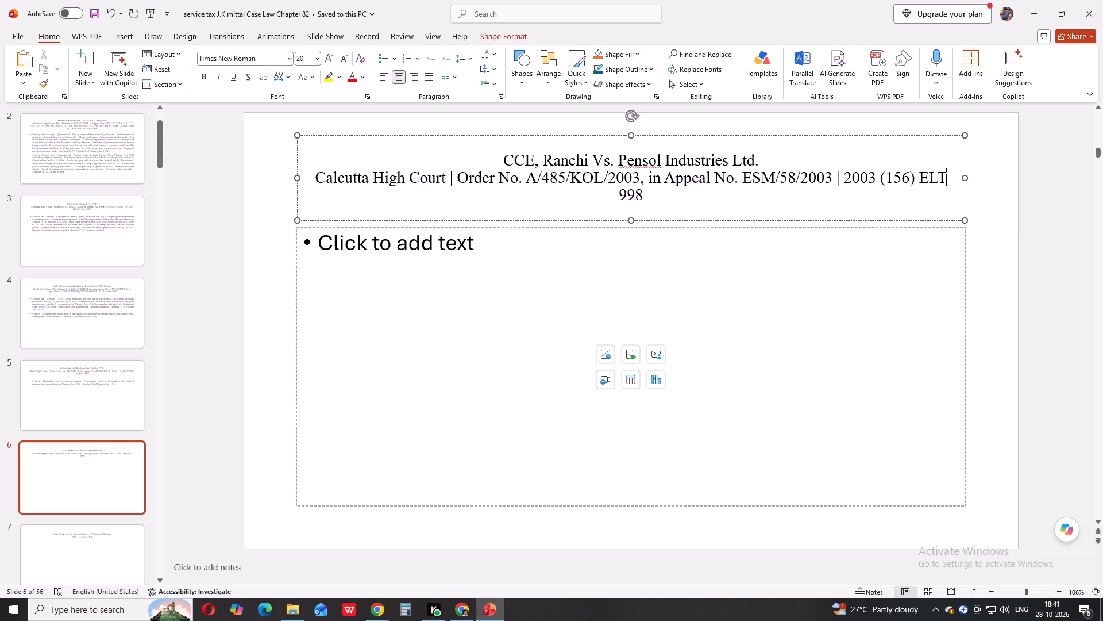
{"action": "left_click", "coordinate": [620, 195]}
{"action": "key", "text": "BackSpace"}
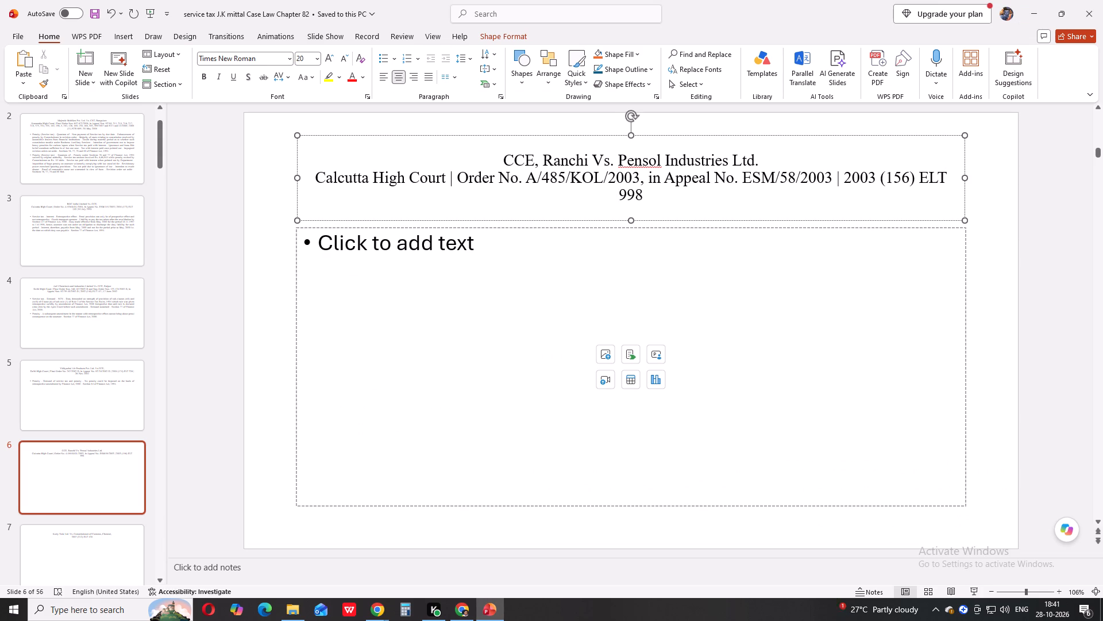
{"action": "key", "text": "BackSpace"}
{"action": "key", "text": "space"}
Add a "|" separator after the citation 2003 (156) ELT 998 at the end of slide 6's title.
{"action": "left_click", "coordinate": [647, 213]}
{"action": "key", "text": "space"}
{"action": "type", "text": "|"}
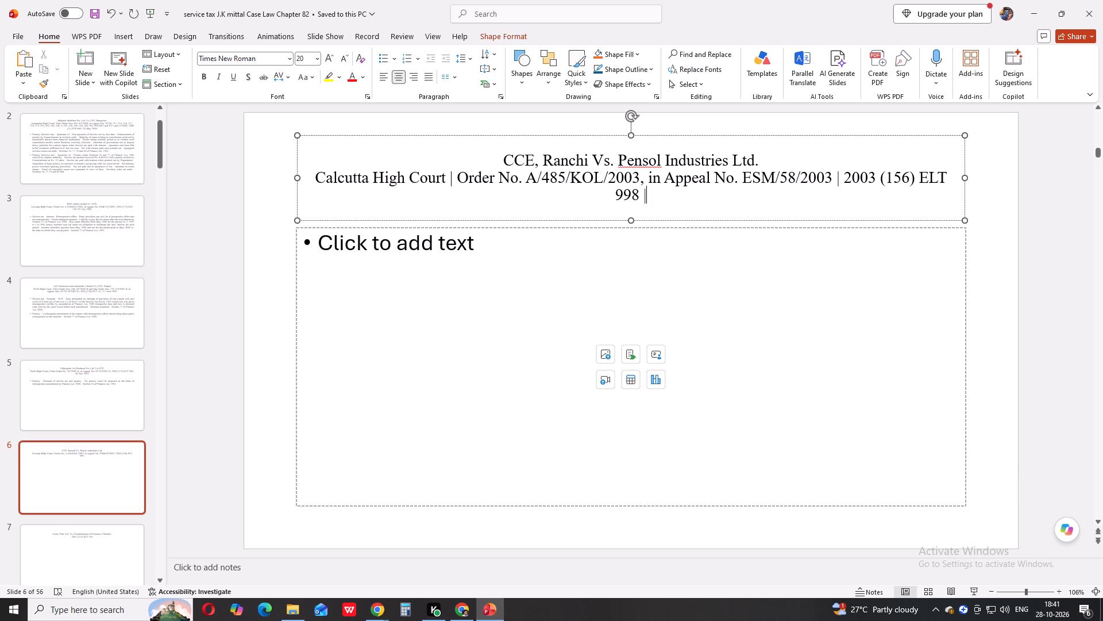
{"action": "key", "text": "space"}
In Centax, copy the Pensol Industries headnote from "Penalty - Service tax" through "Sections 76 and 77 of Finance Act, 1994.".
{"action": "key", "text": "alt+Tab"}
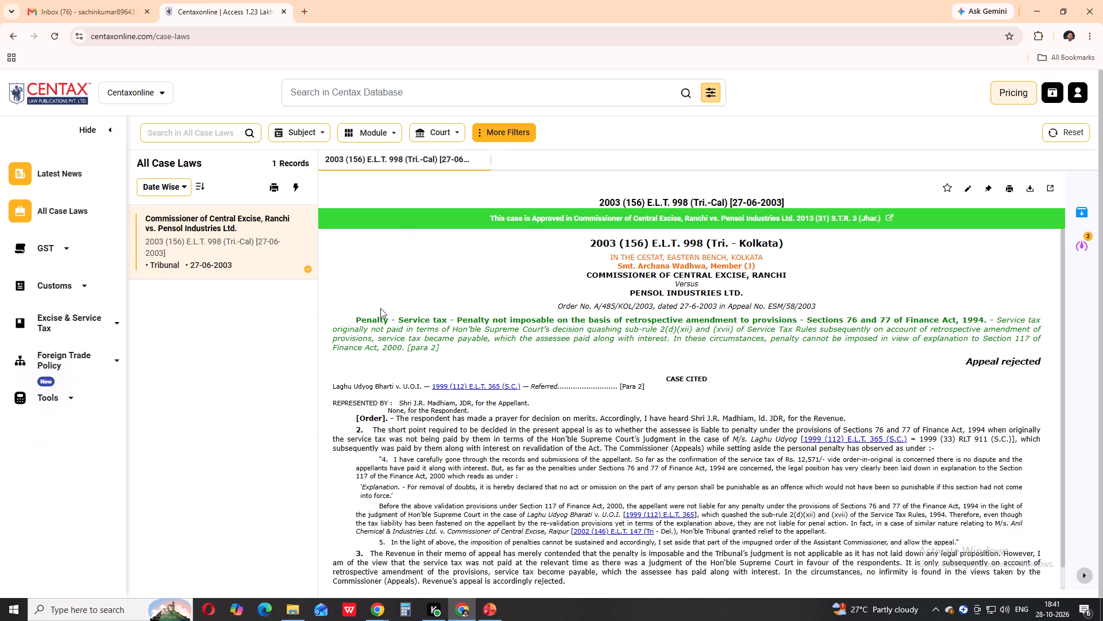
{"action": "left_click_drag", "start_coordinate": [353, 317], "coordinate": [939, 328]}
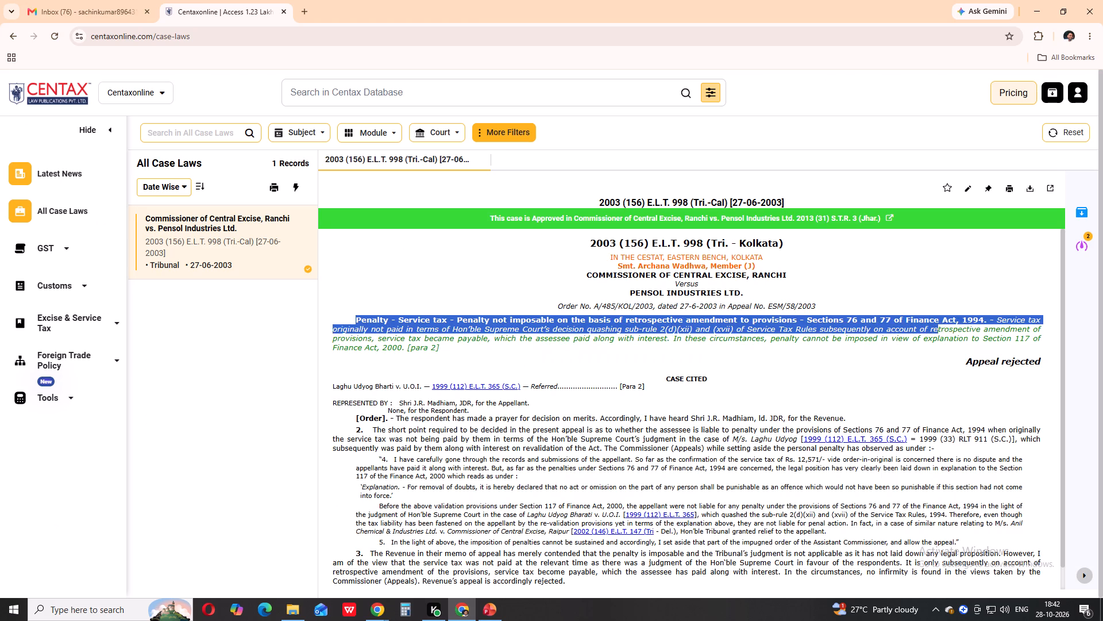
{"action": "left_click_drag", "start_coordinate": [939, 328], "coordinate": [985, 319]}
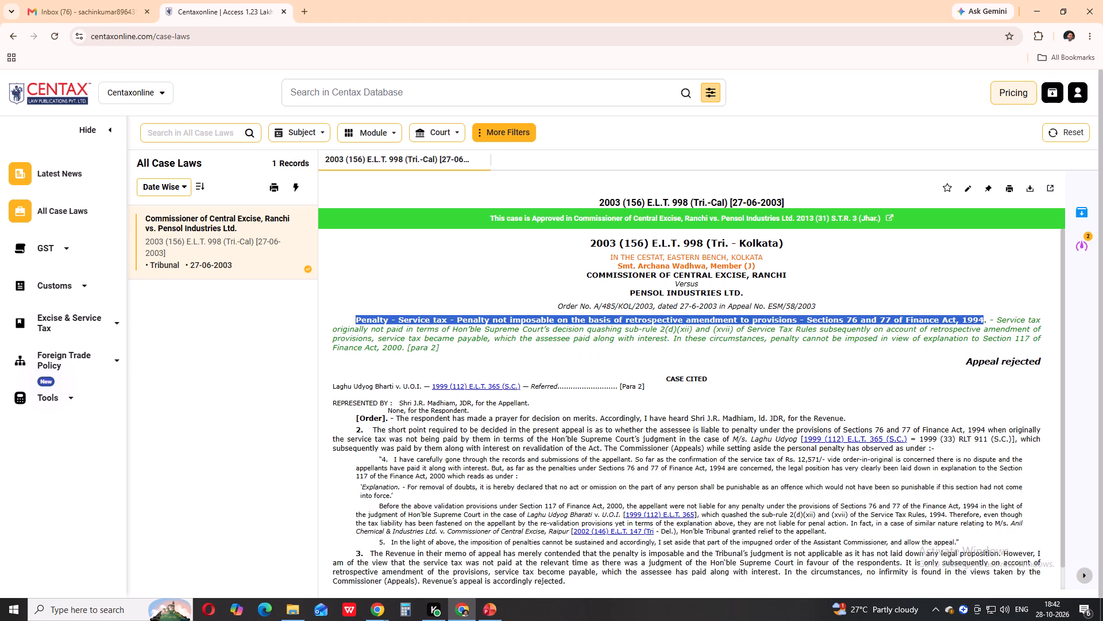
{"action": "left_click_drag", "start_coordinate": [985, 319], "coordinate": [986, 320]}
{"action": "left_click", "coordinate": [709, 259]}
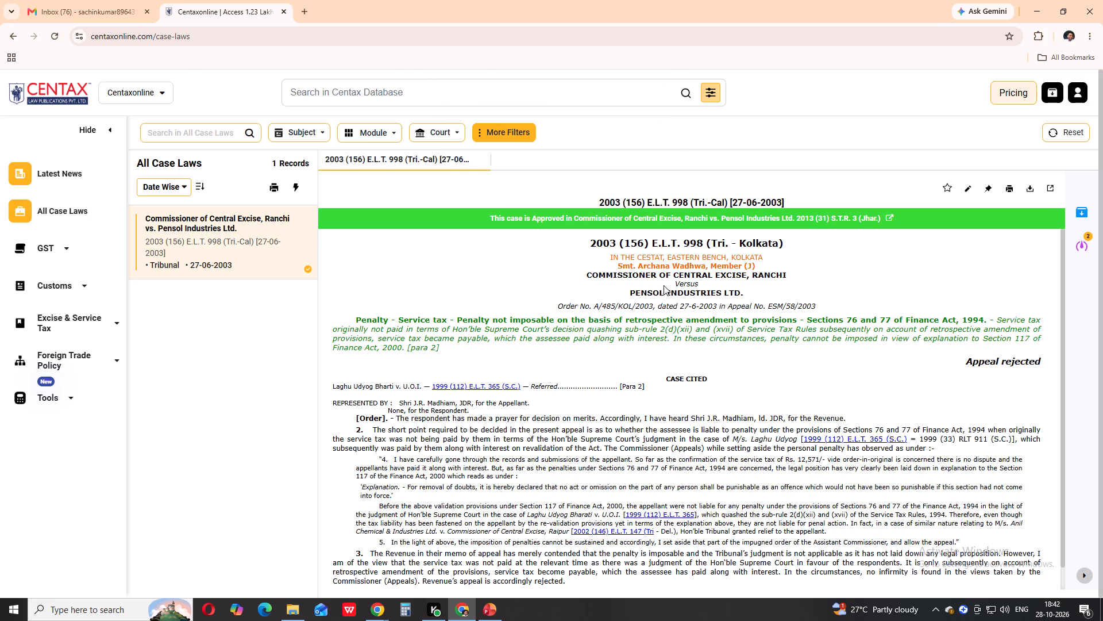
Back in PowerPoint, enter the date 27-June-2003 at the end of slide 6's title.
{"action": "key", "text": "alt+Tab"}
{"action": "type", "text": "27"}
{"action": "type", "text": "-junwe"}
{"action": "key", "text": "BackSpace"}
{"action": "key", "text": "BackSpace"}
{"action": "key", "text": "e"}
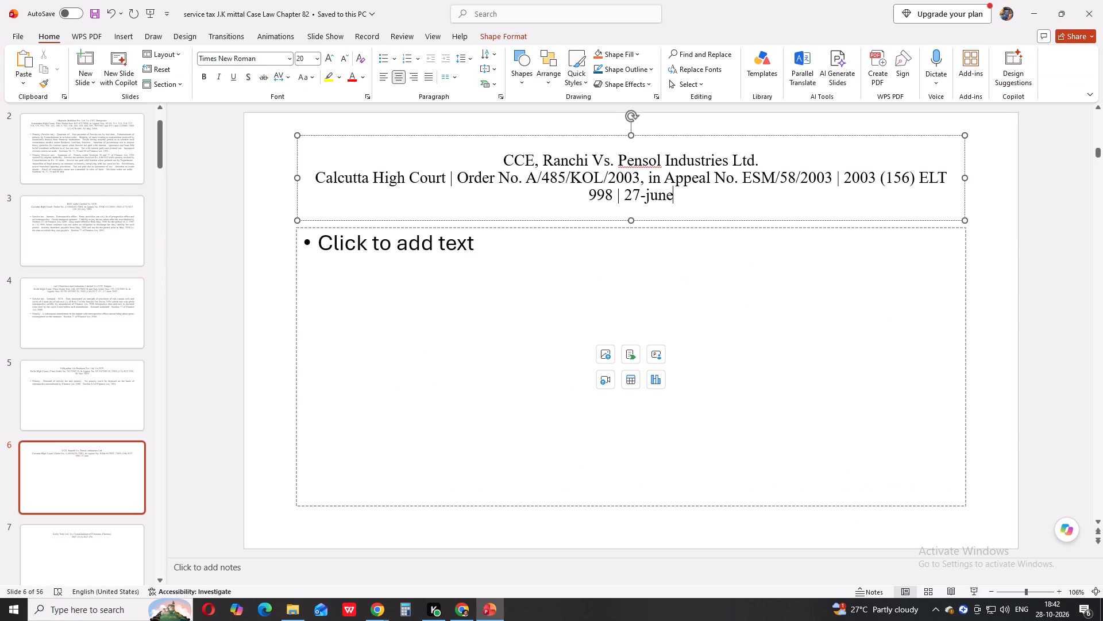
{"action": "type", "text": "-2003"}
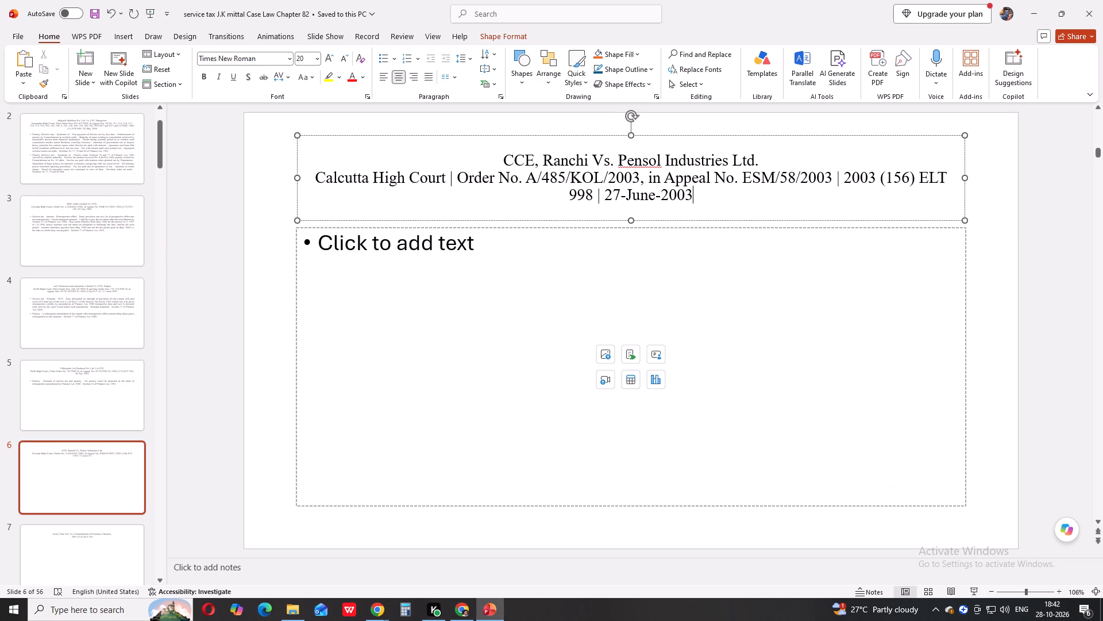
Paste the copied headnote into slide 6's body placeholder in Times New Roman, size 20, and save the presentation.
{"action": "left_click", "coordinate": [503, 314]}
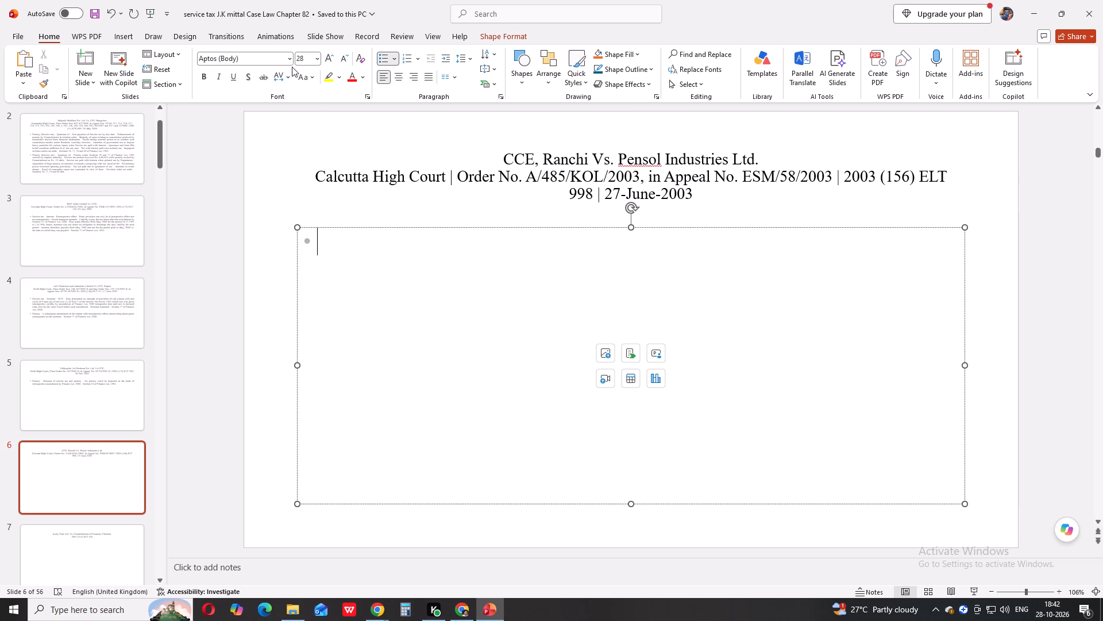
{"action": "left_click", "coordinate": [290, 62]}
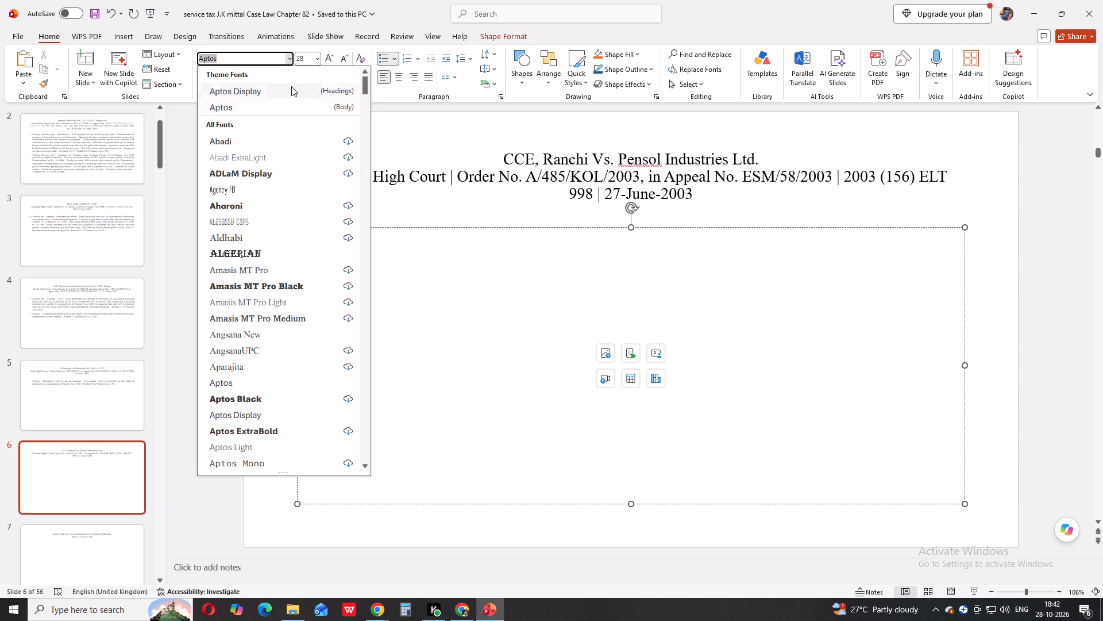
{"action": "type", "text": "tim"}
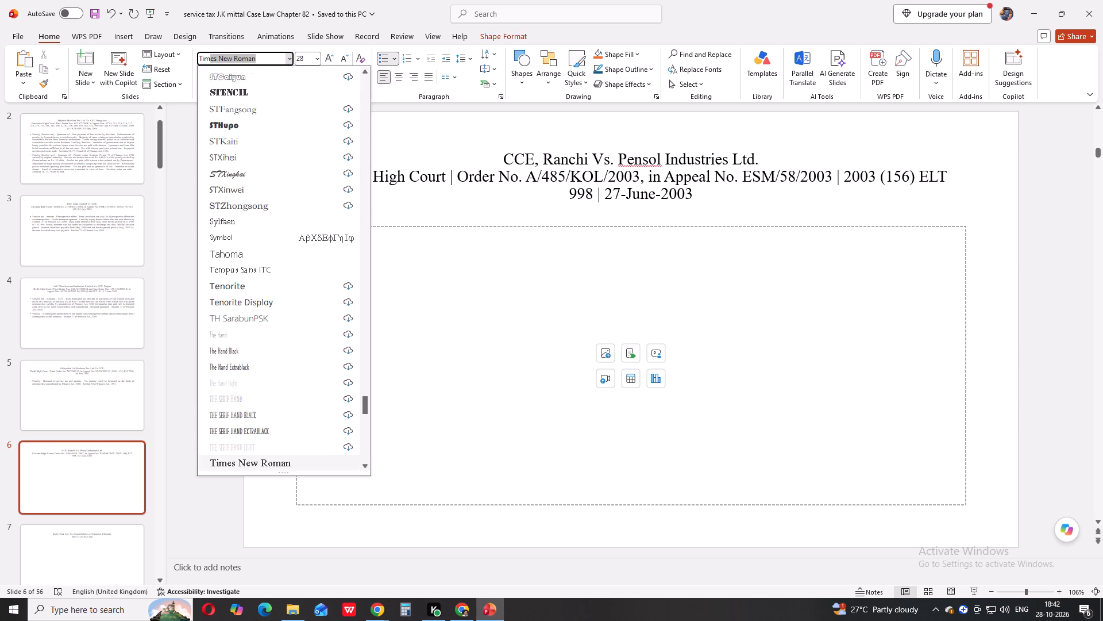
{"action": "key", "text": "Return"}
{"action": "left_click", "coordinate": [316, 61]}
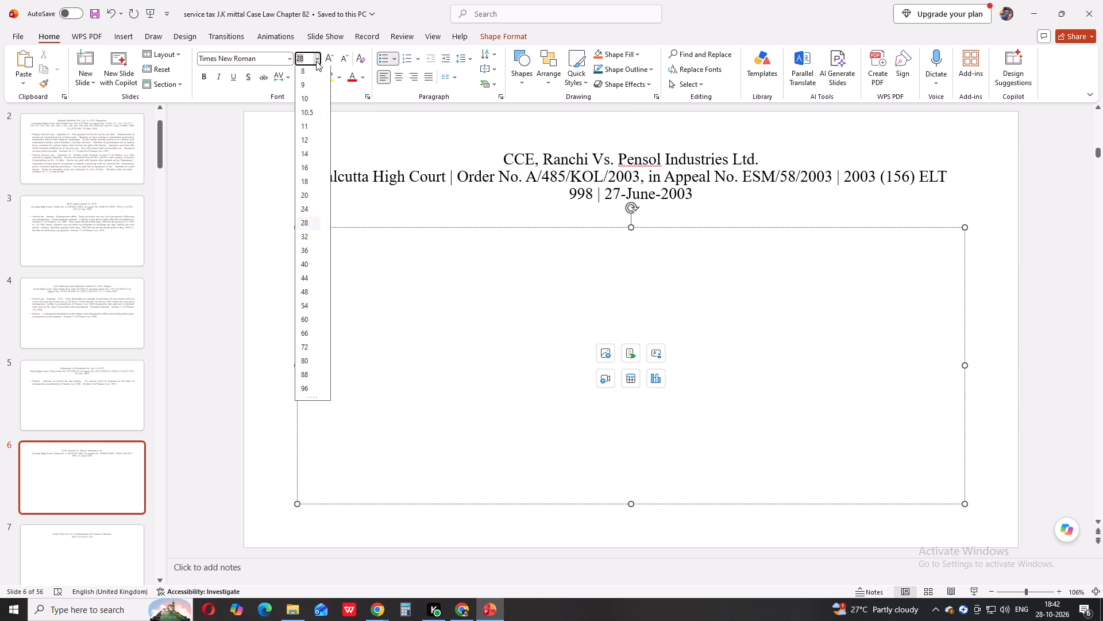
{"action": "left_click", "coordinate": [303, 193]}
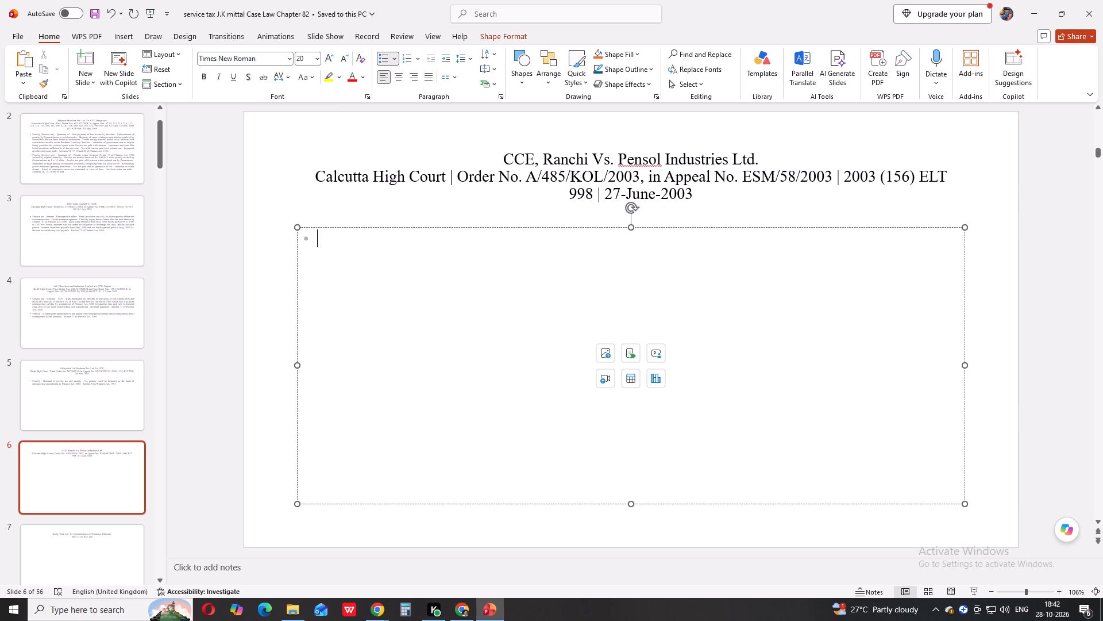
{"action": "key", "text": "ctrl+v"}
{"action": "key", "text": "ctrl+s"}
For slide 7's Kody Teck case, switch to Centax and set the case-law filter's volume to 212.
{"action": "scroll", "coordinate": [415, 242], "scroll_direction": "down", "scroll_amount": 1}
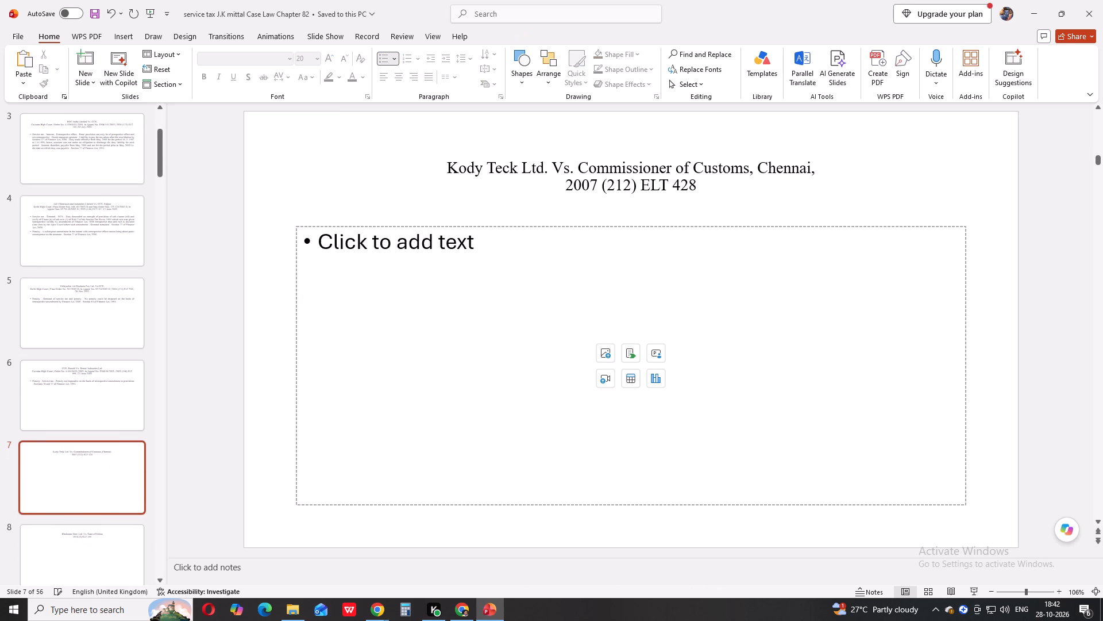
{"action": "left_click", "coordinate": [564, 187]}
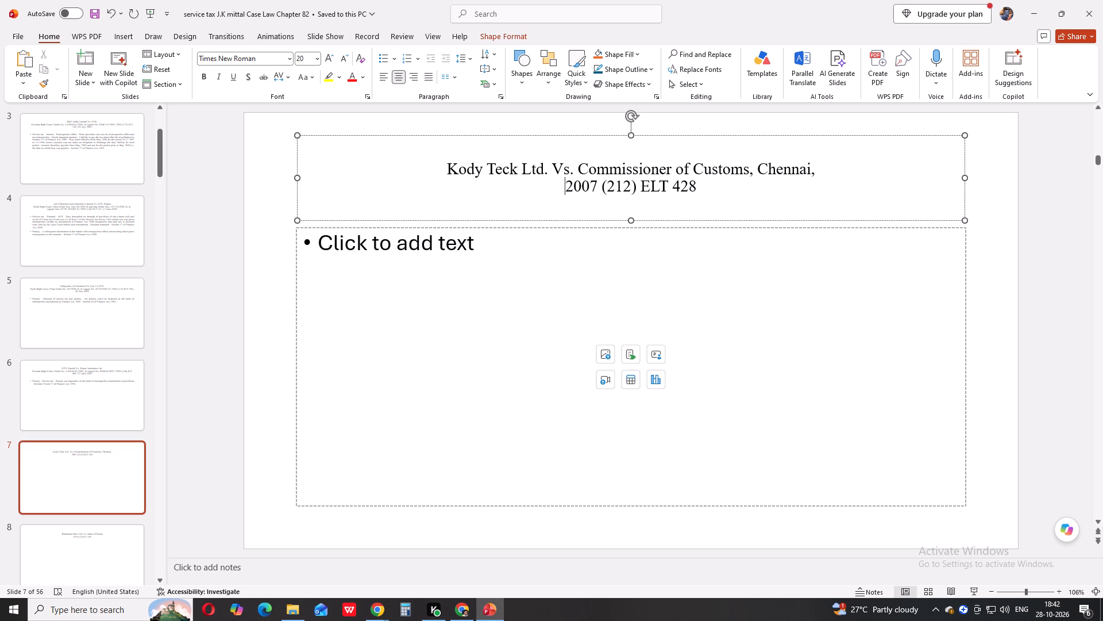
{"action": "key", "text": "alt+Tab"}
{"action": "key", "text": "alt+Tab"}
{"action": "key", "text": "alt+Tab"}
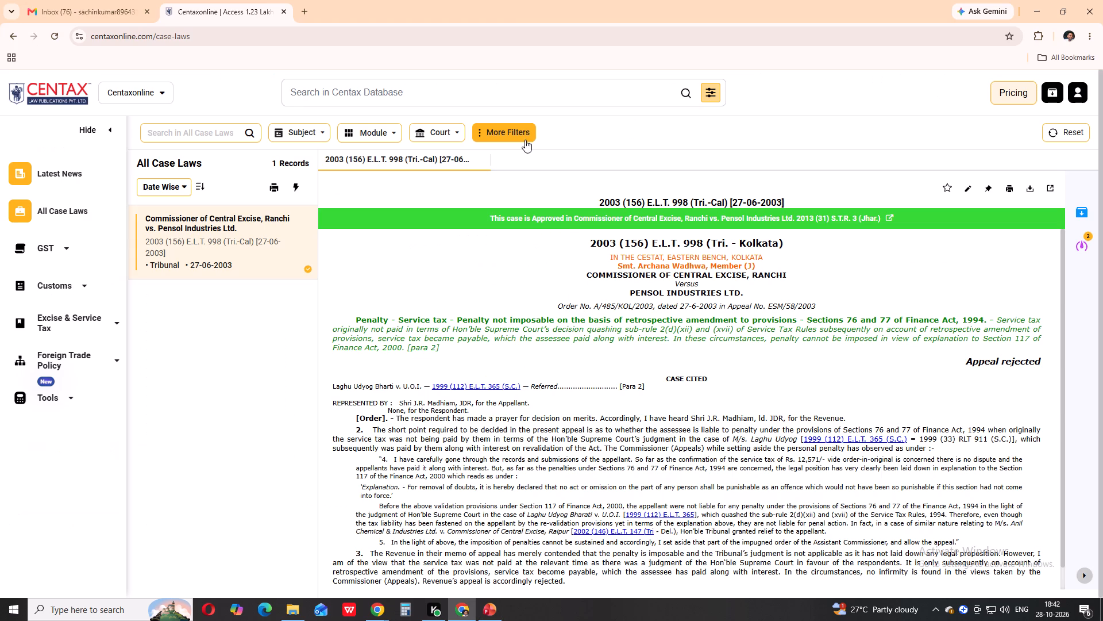
{"action": "left_click", "coordinate": [489, 137]}
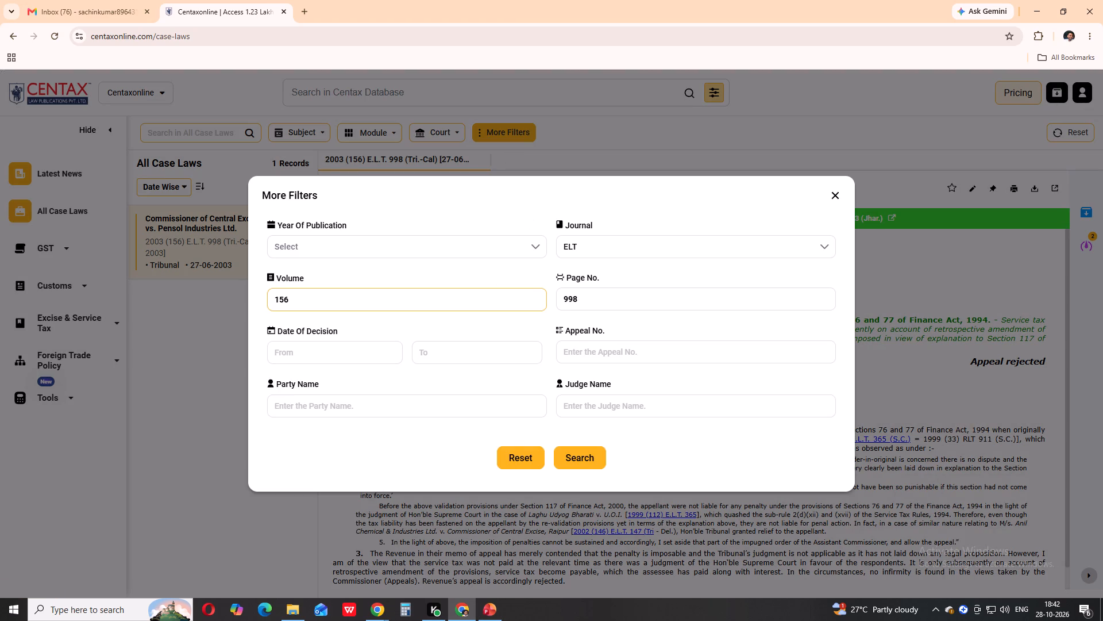
{"action": "left_click", "coordinate": [437, 306]}
{"action": "key", "text": "BackSpace"}
{"action": "key", "text": "BackSpace"}
{"action": "key", "text": "BackSpace"}
{"action": "type", "text": "212"}
Set the filter's page number to 428 and run the search for the Kody Teck judgment.
{"action": "left_click", "coordinate": [589, 302]}
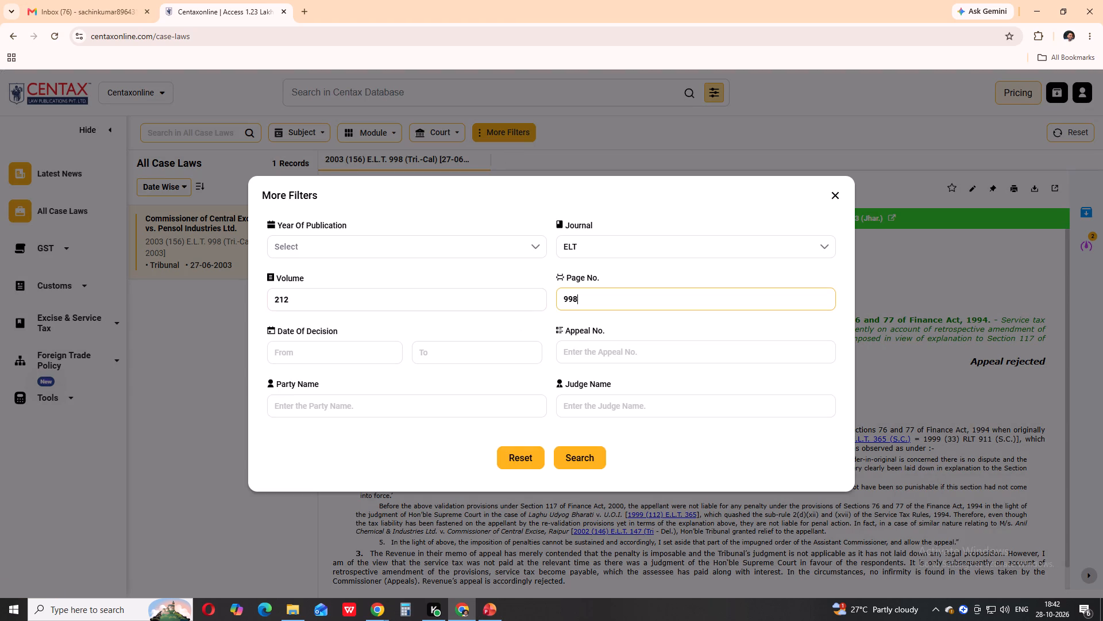
{"action": "key", "text": "BackSpace"}
{"action": "key", "text": "BackSpace"}
{"action": "key", "text": "BackSpace"}
{"action": "key", "text": "BackSpace"}
{"action": "key", "text": "alt+Tab"}
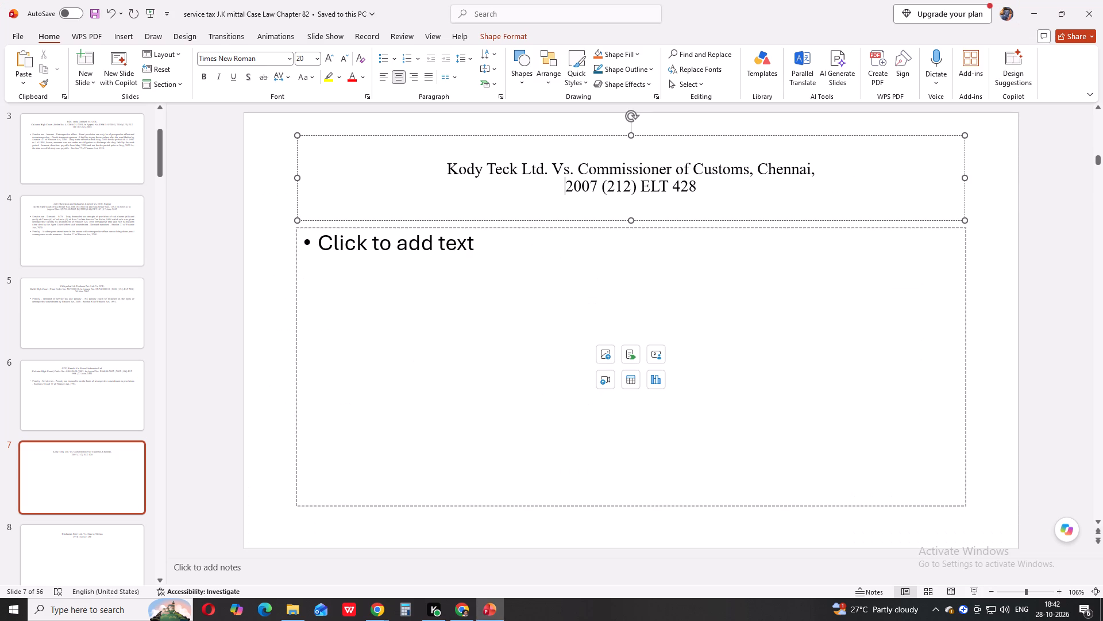
{"action": "key", "text": "alt+Tab"}
{"action": "type", "text": "428"}
{"action": "key", "text": "Return"}
{"action": "key", "text": "alt+Tab"}
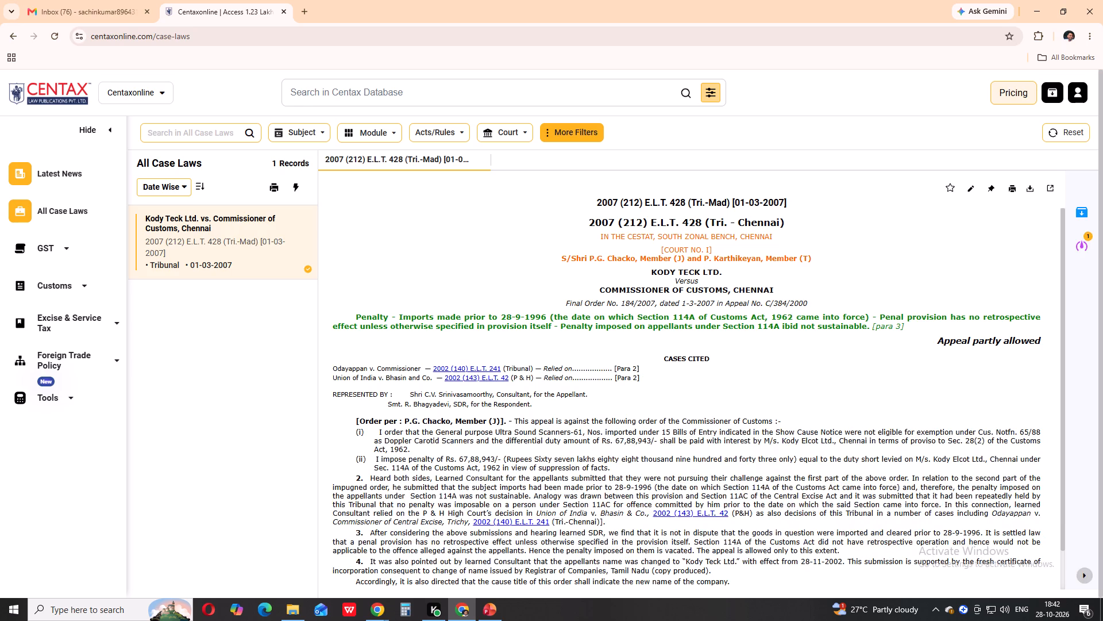
{"action": "key", "text": "alt+Tab"}
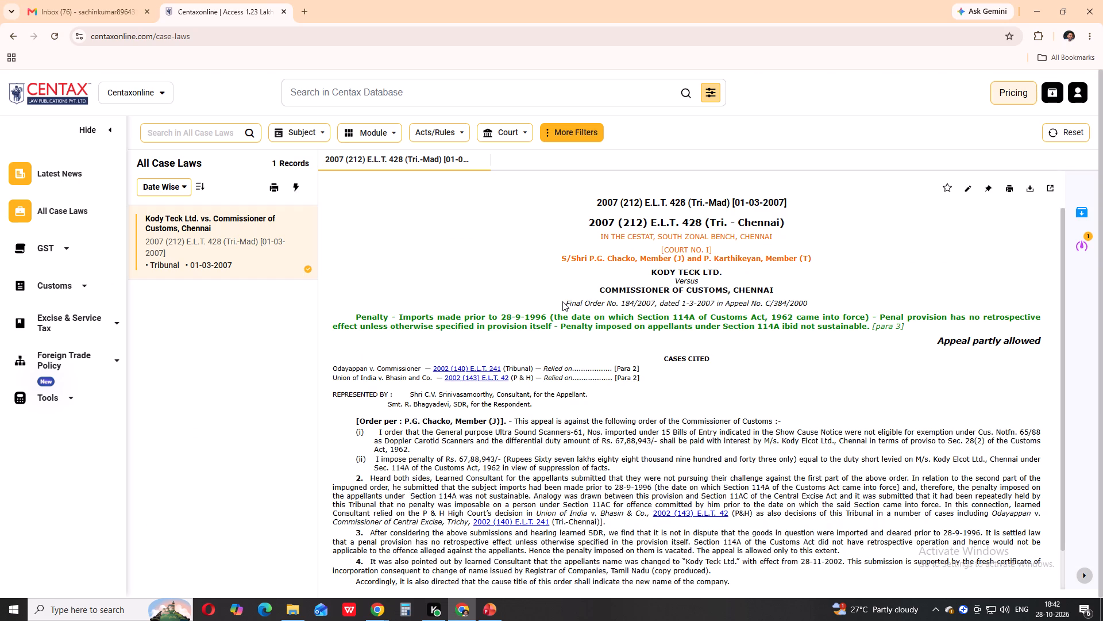
{"action": "left_click_drag", "start_coordinate": [562, 301], "coordinate": [840, 302]}
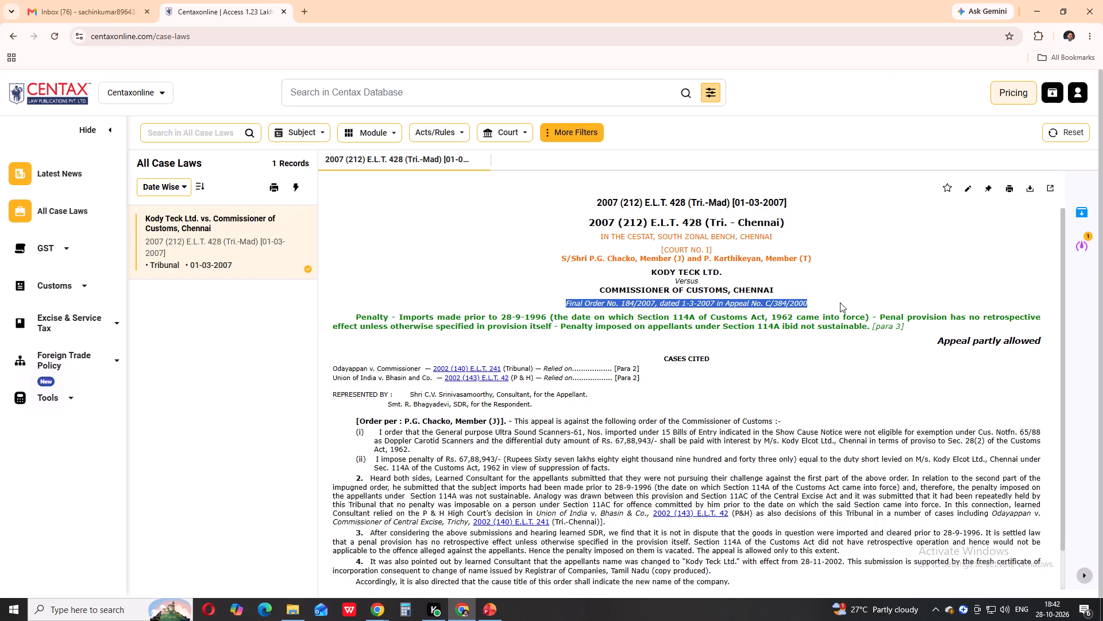
{"action": "left_click_drag", "start_coordinate": [840, 302], "coordinate": [840, 300]}
{"action": "left_click", "coordinate": [709, 260]}
Back in PowerPoint, insert "Madras High Court | " before the citation 2007 (212) ELT 428 in slide 7's title.
{"action": "key", "text": "alt+Tab"}
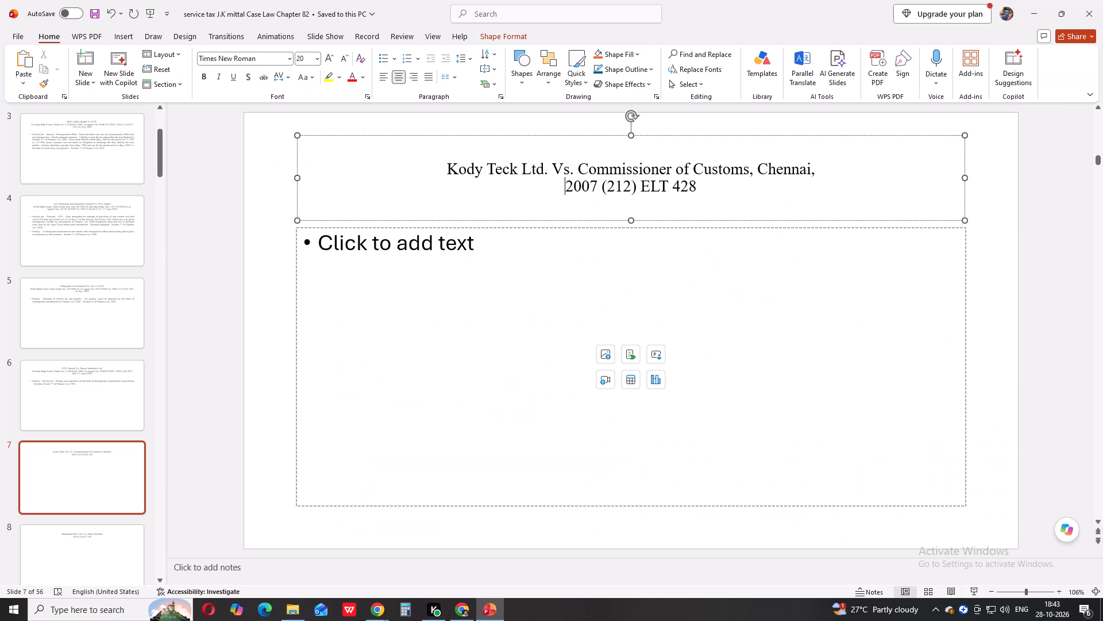
{"action": "key", "text": "alt+Tab"}
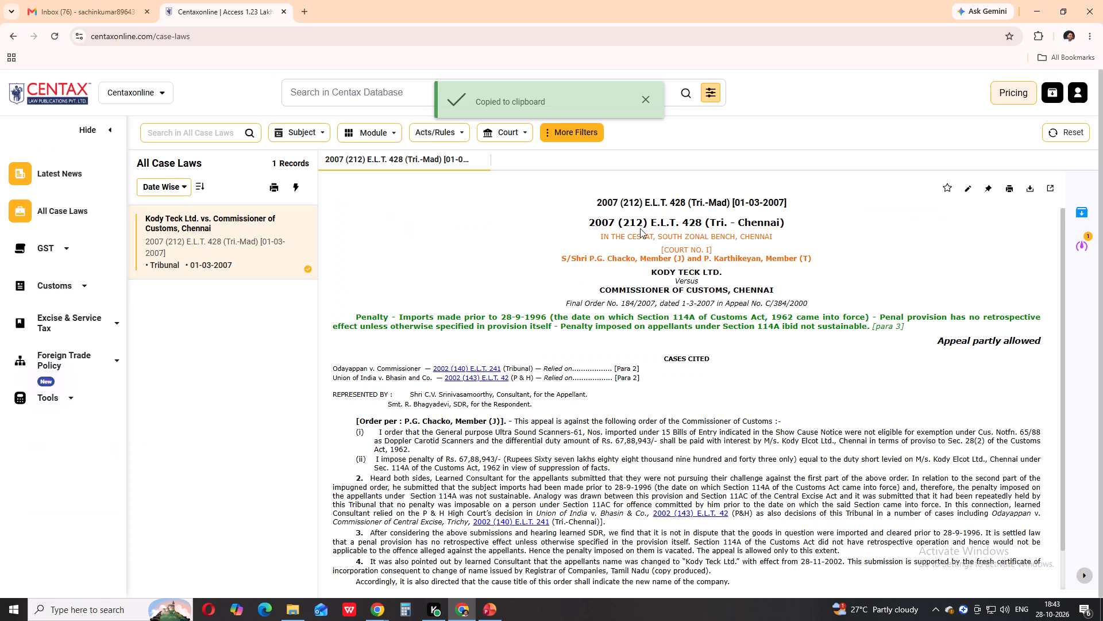
{"action": "key", "text": "alt+Tab"}
{"action": "type", "text": "Madras"}
{"action": "key", "text": "space"}
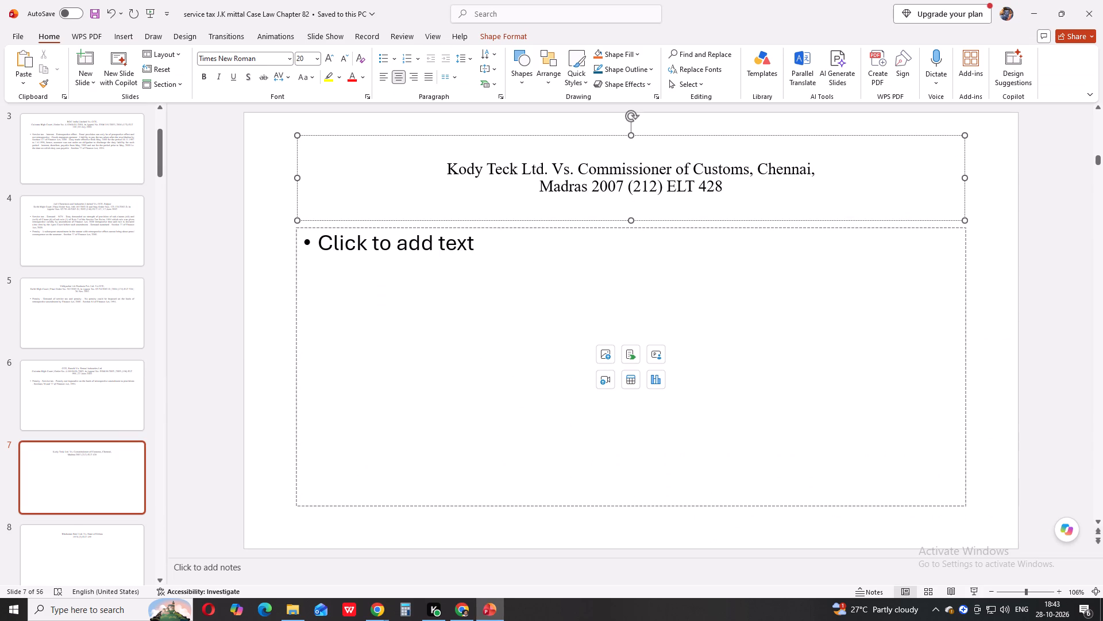
{"action": "type", "text": "High"}
{"action": "key", "text": "space"}
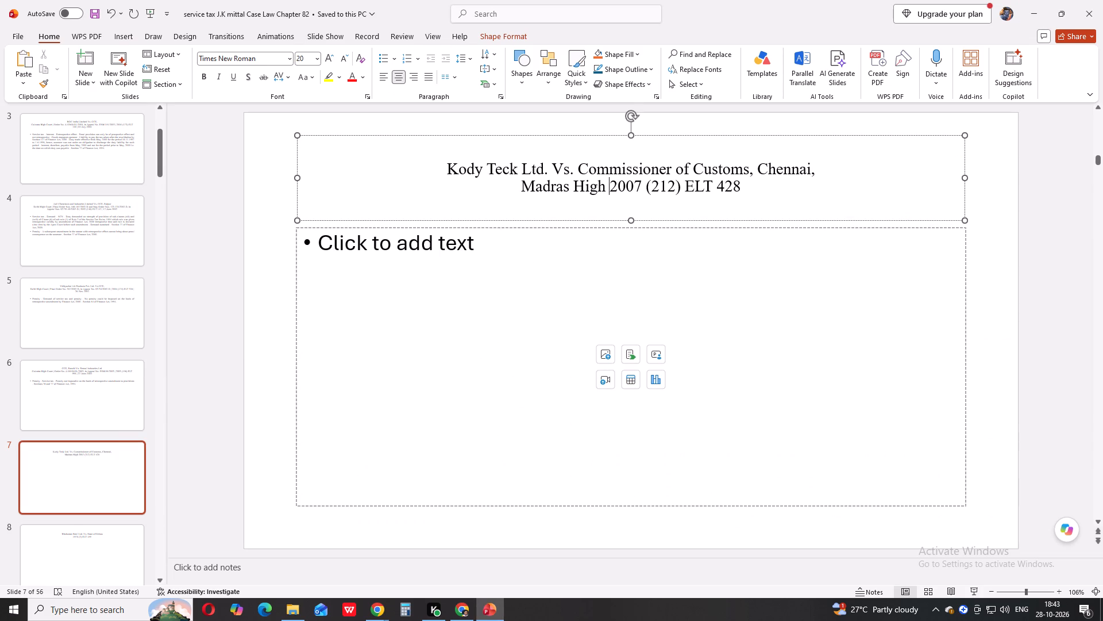
{"action": "key", "text": "shift+c"}
{"action": "type", "text": "ourt"}
{"action": "key", "text": "space"}
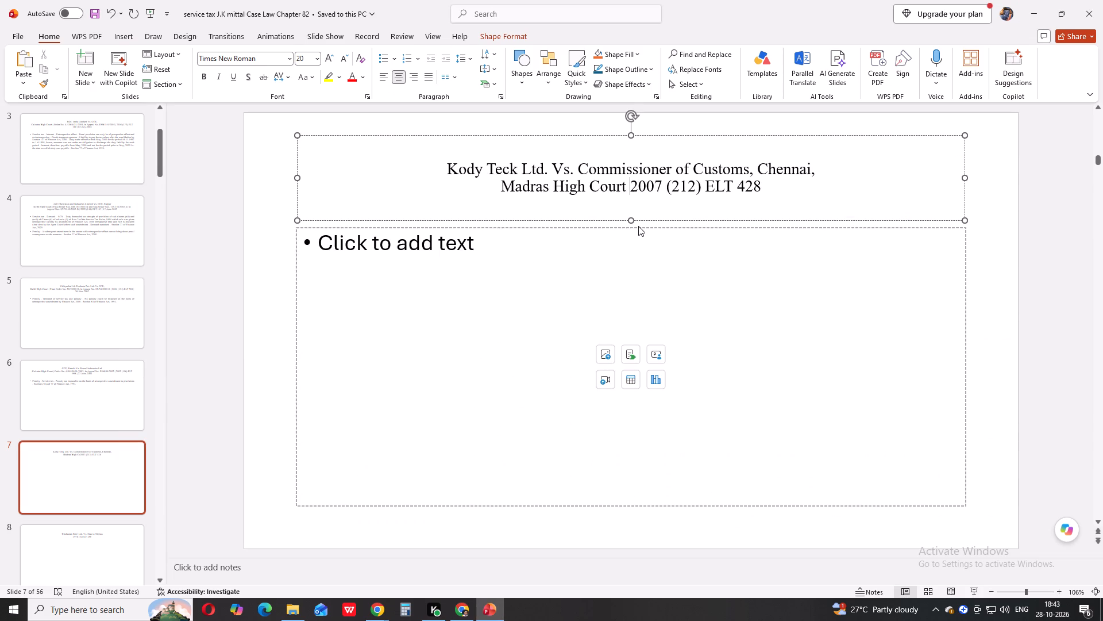
{"action": "type", "text": "|"}
{"action": "key", "text": "space"}
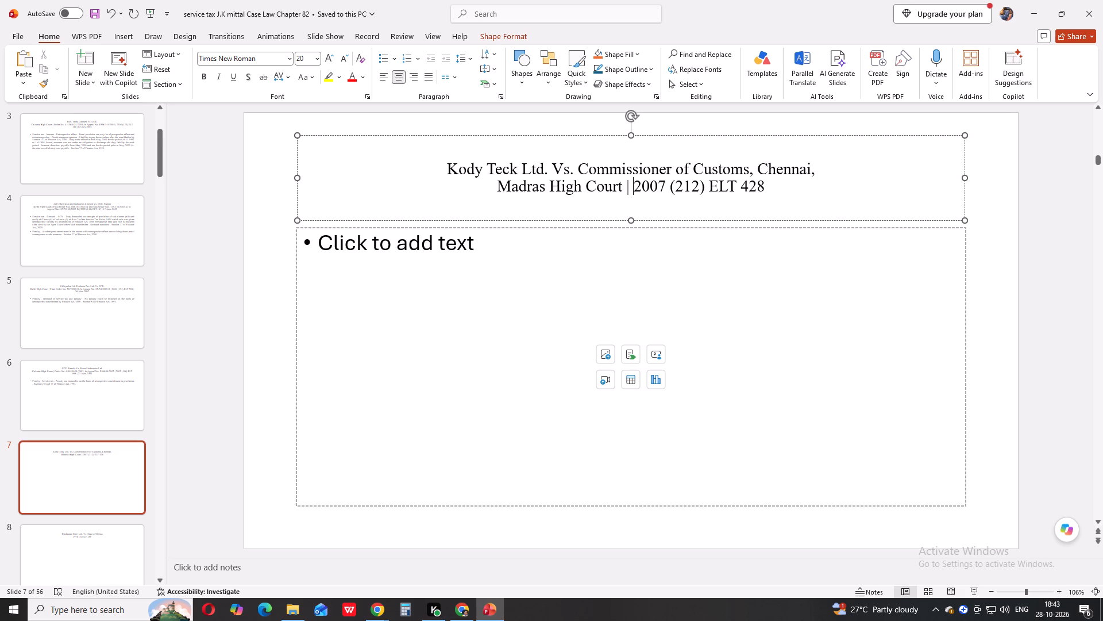
Paste the copied order line after the court name in slide 7's title and delete "dated 1-3-2007" from it.
{"action": "key", "text": "alt+Tab"}
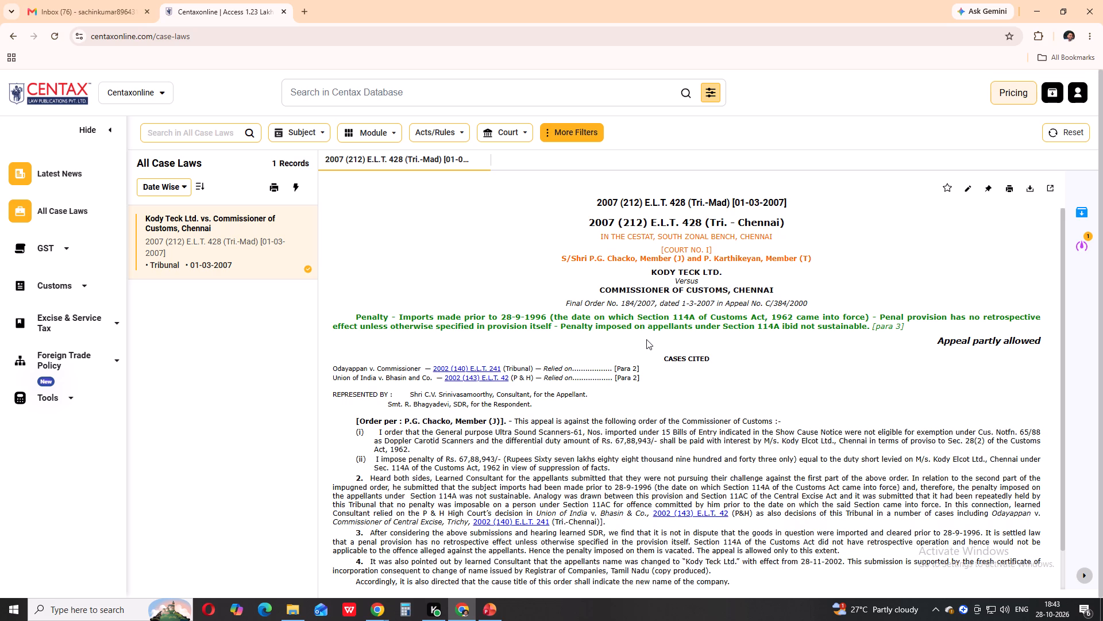
{"action": "key", "text": "alt+Tab"}
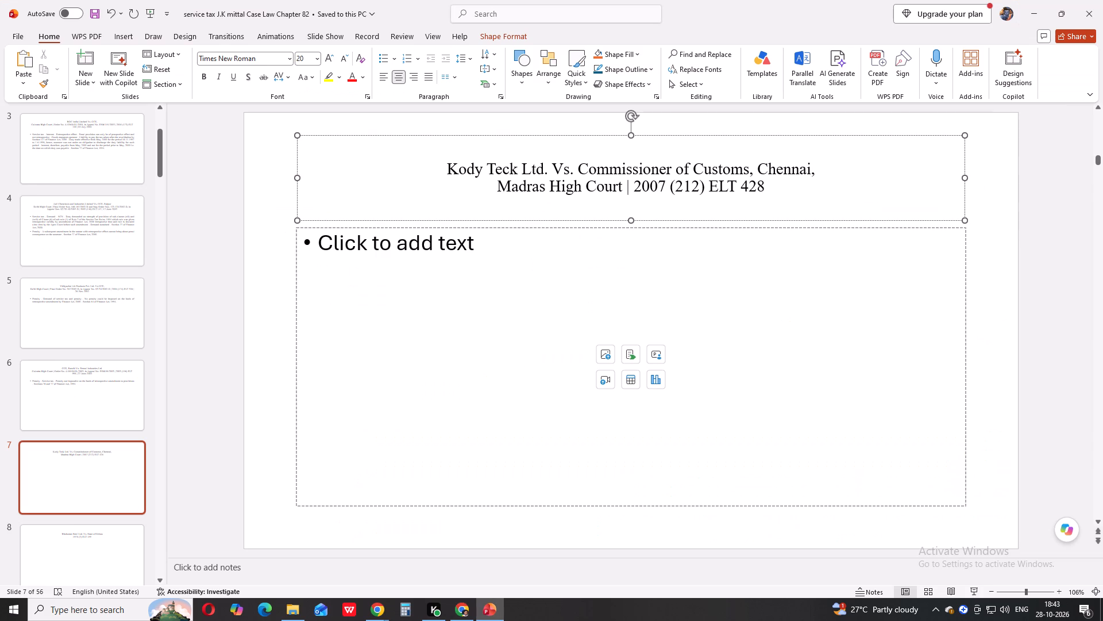
{"action": "key", "text": "alt+Tab"}
{"action": "key", "text": "alt+Tab"}
{"action": "key", "text": "ctrl+v"}
{"action": "key", "text": "space"}
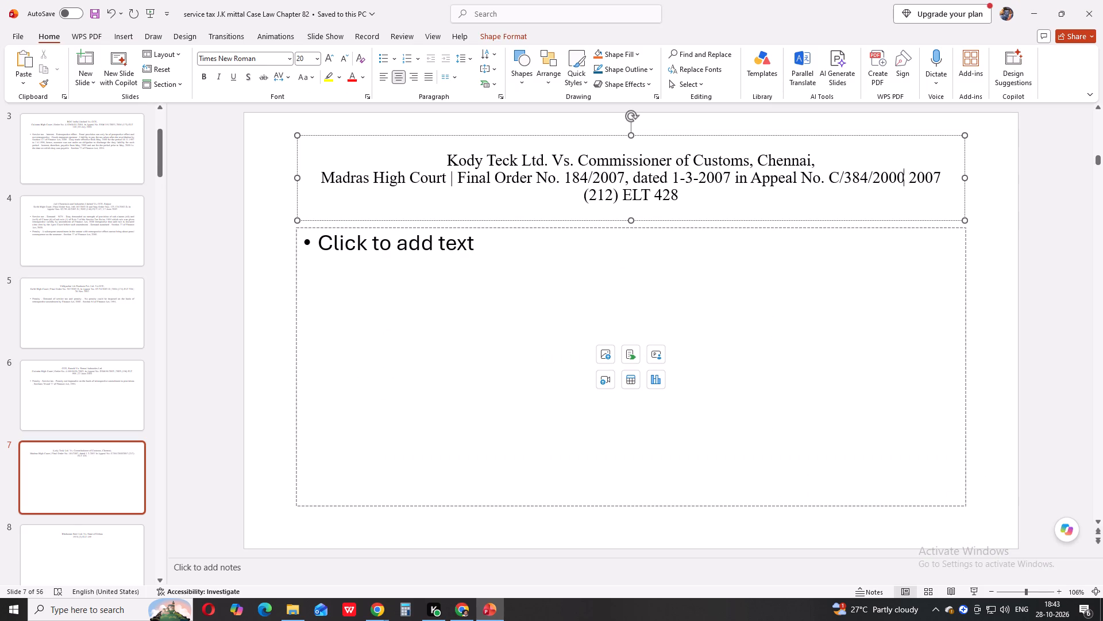
{"action": "left_click_drag", "start_coordinate": [634, 174], "coordinate": [670, 174]}
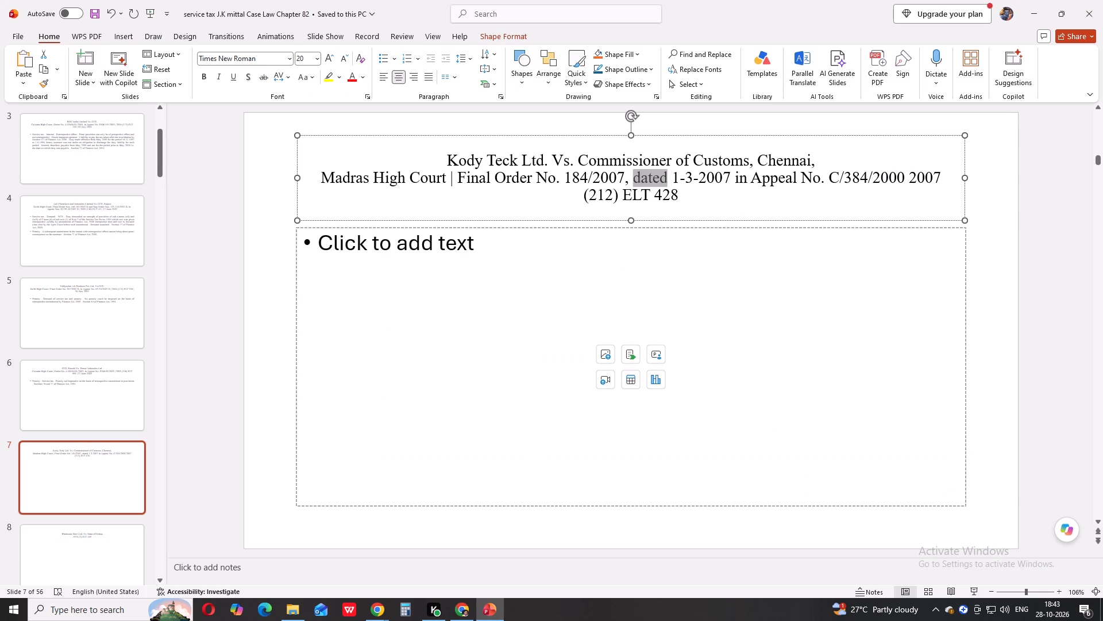
{"action": "left_click_drag", "start_coordinate": [670, 174], "coordinate": [689, 176]}
{"action": "key", "text": "BackSpace"}
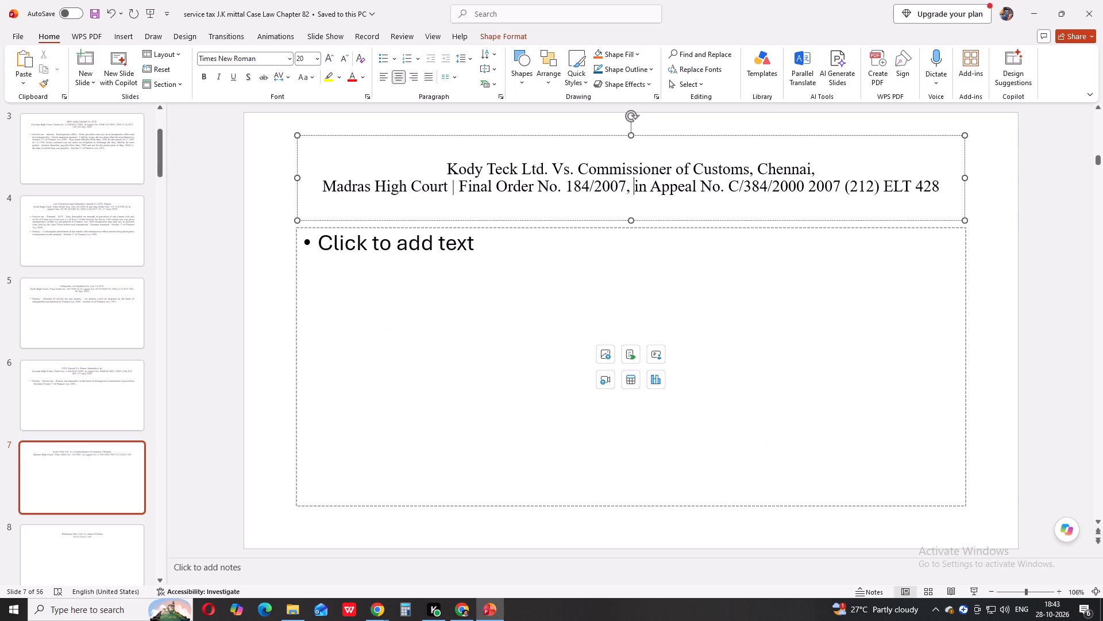
Insert a "|" separator before and after the citation 2007 (212) ELT 428 in slide 7's title.
{"action": "left_click", "coordinate": [810, 189]}
{"action": "type", "text": "|"}
{"action": "key", "text": "space"}
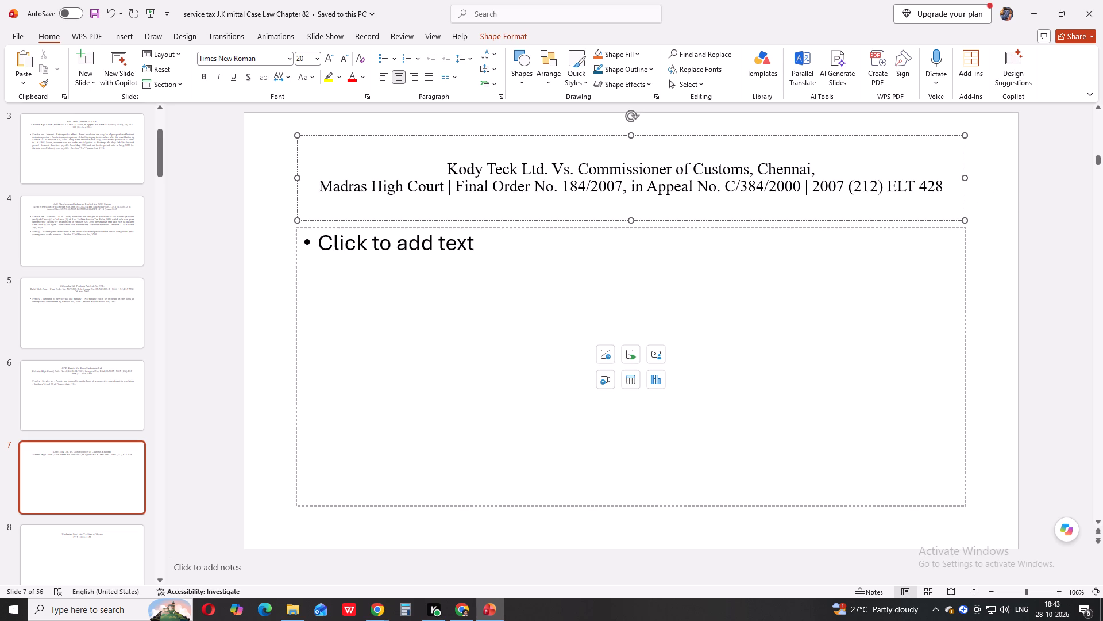
{"action": "left_click", "coordinate": [955, 187]}
{"action": "type", "text": "|"}
{"action": "key", "text": "space"}
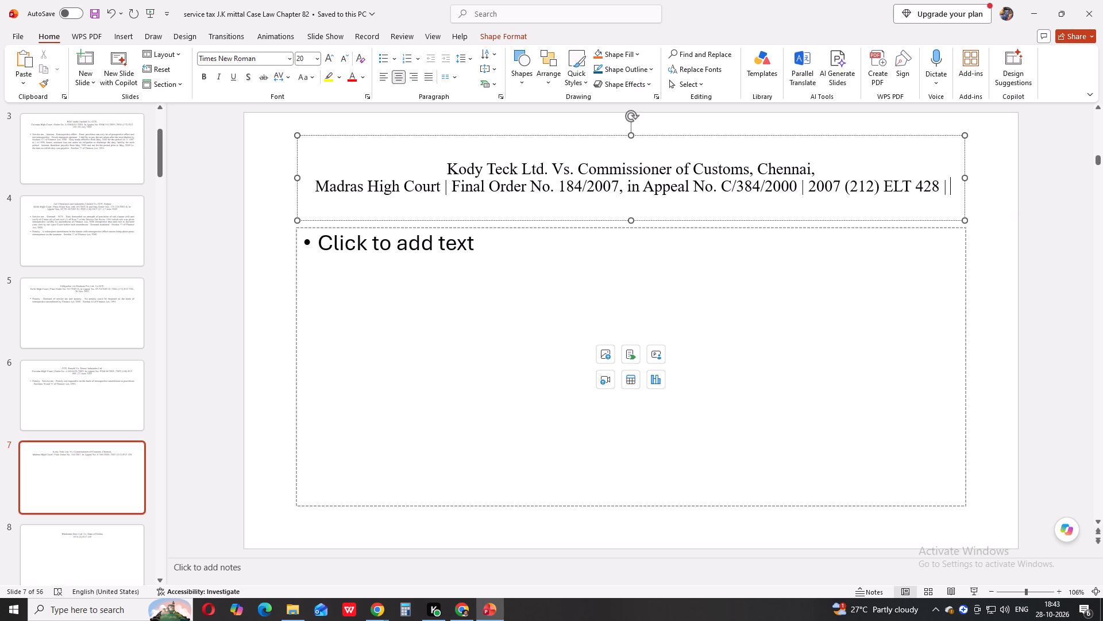
Switch to Centax in Chrome and copy the green penalty headnote of the Kody Teck judgment, without the paragraph reference.
{"action": "key", "text": "alt+Tab"}
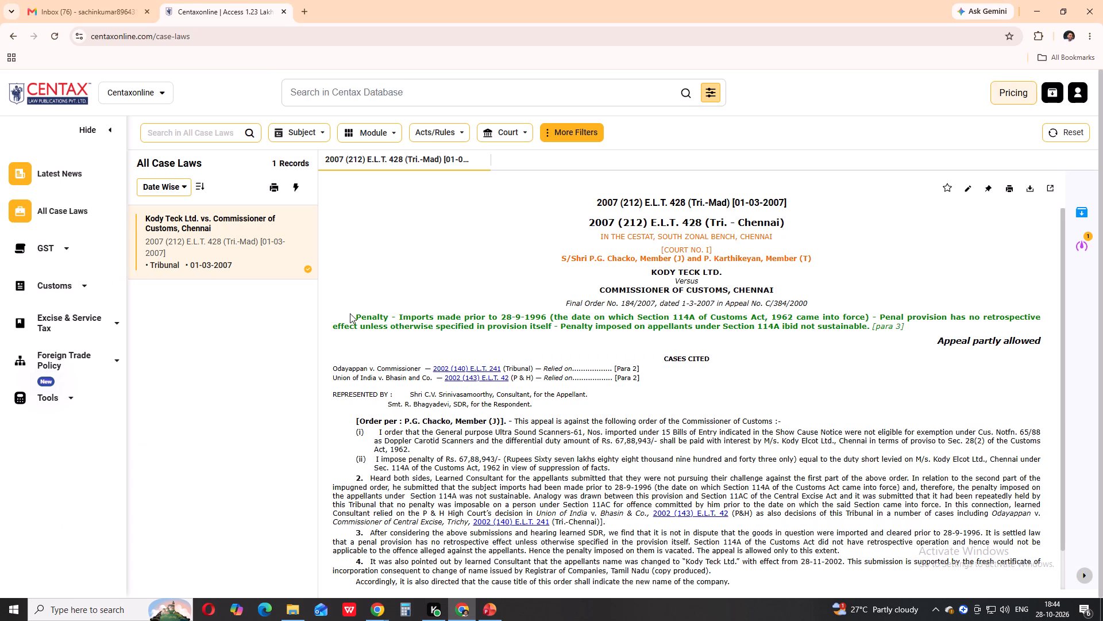
{"action": "left_click_drag", "start_coordinate": [350, 313], "coordinate": [873, 323]}
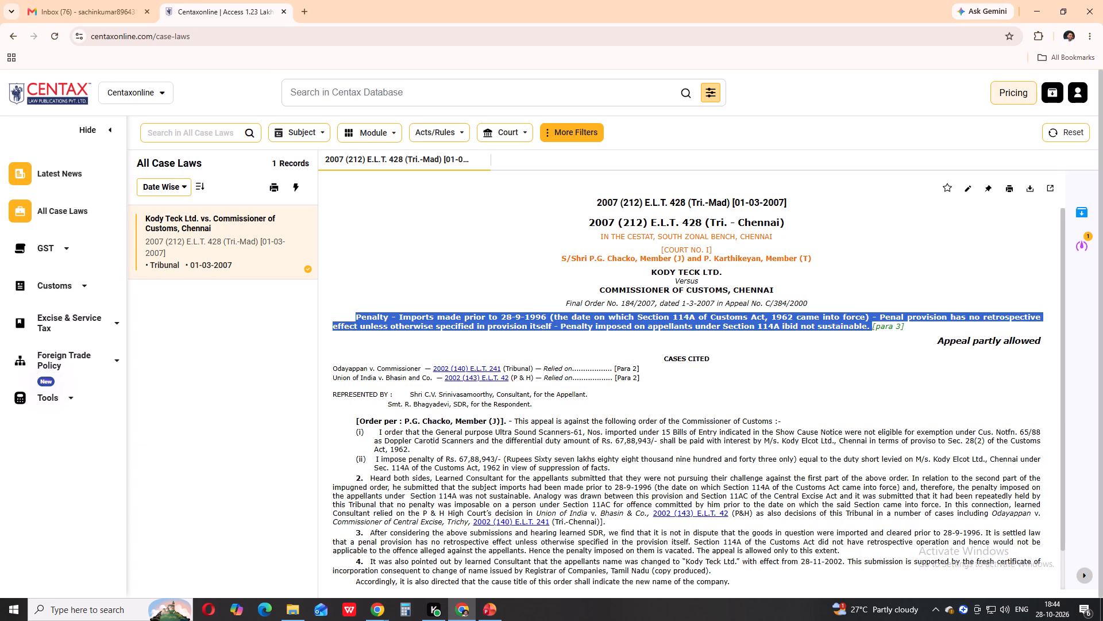
{"action": "left_click_drag", "start_coordinate": [873, 323], "coordinate": [869, 325]}
{"action": "left_click", "coordinate": [680, 260]}
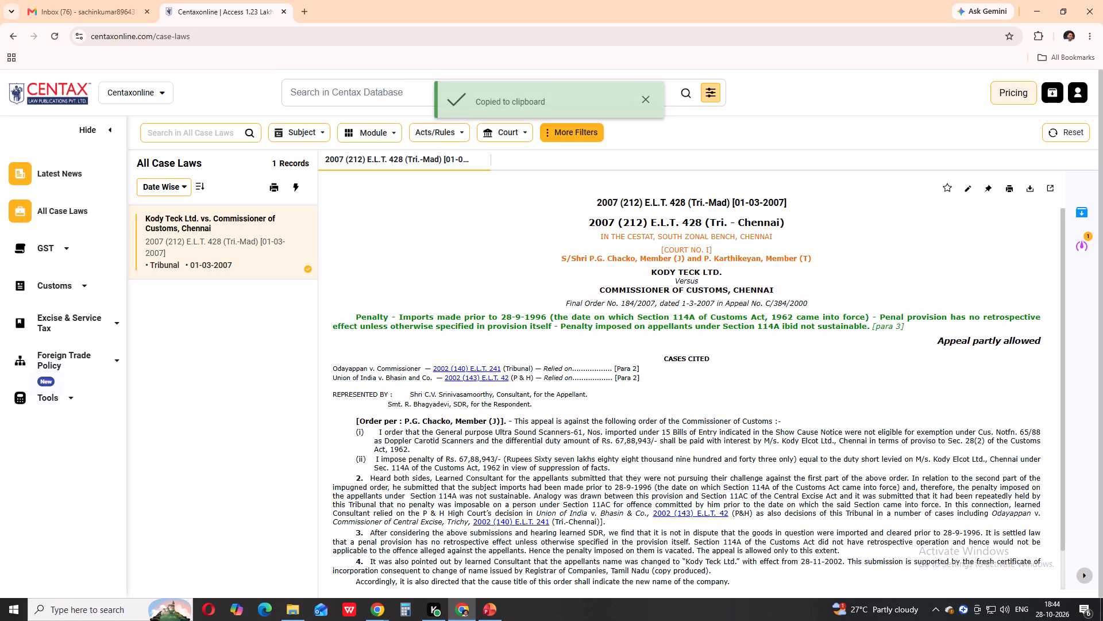
Back in PowerPoint, add the decision date 01-Mar-2007 at the end of slide 7's title, checking it against the Centax judgment.
{"action": "key", "text": "alt+Tab"}
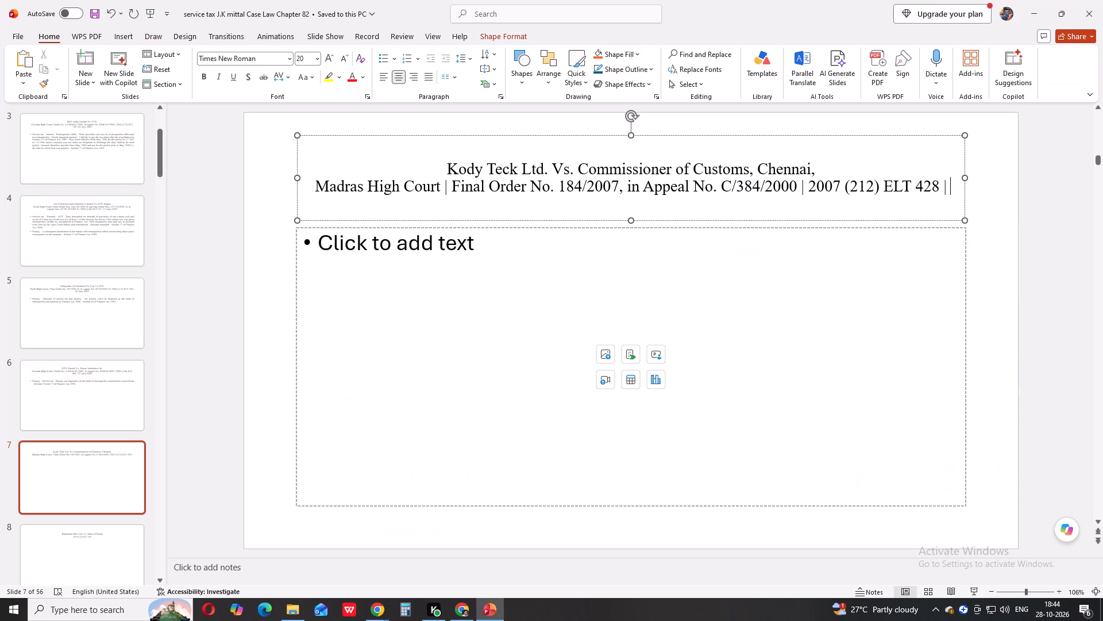
{"action": "key", "text": "alt+Tab"}
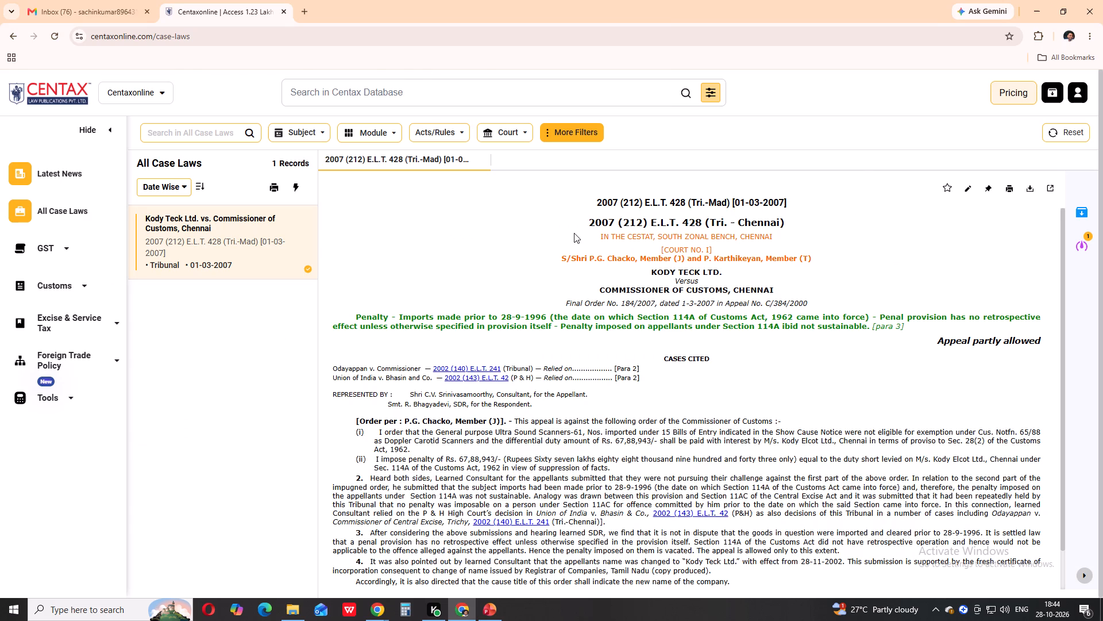
{"action": "key", "text": "alt+Tab"}
{"action": "key", "text": "alt+Tab"}
{"action": "key", "text": "alt+Tab"}
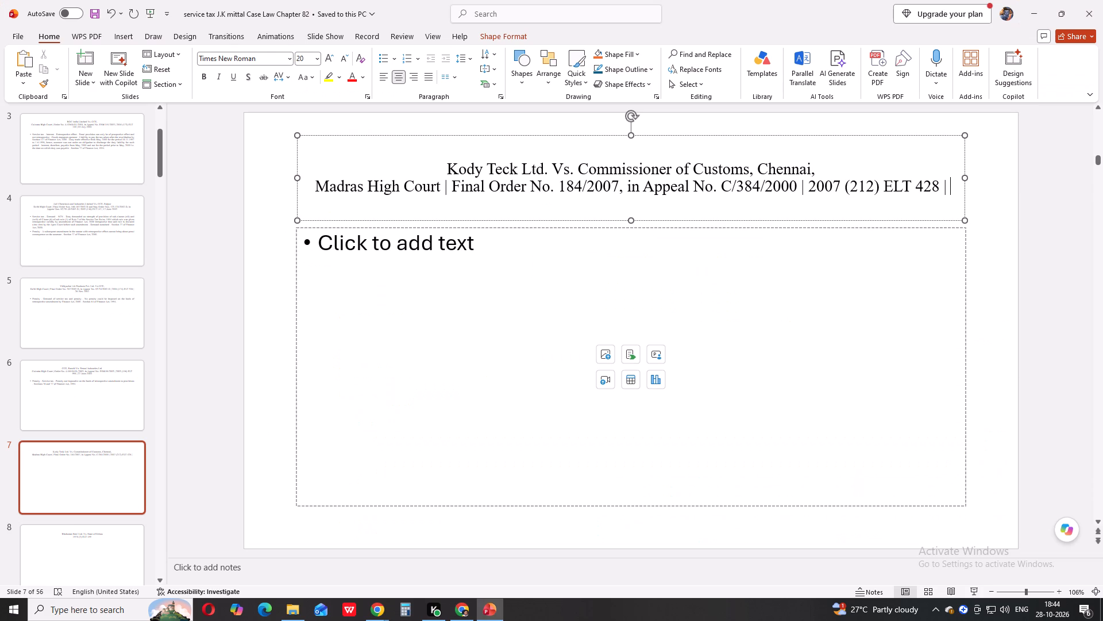
{"action": "type", "text": "01"}
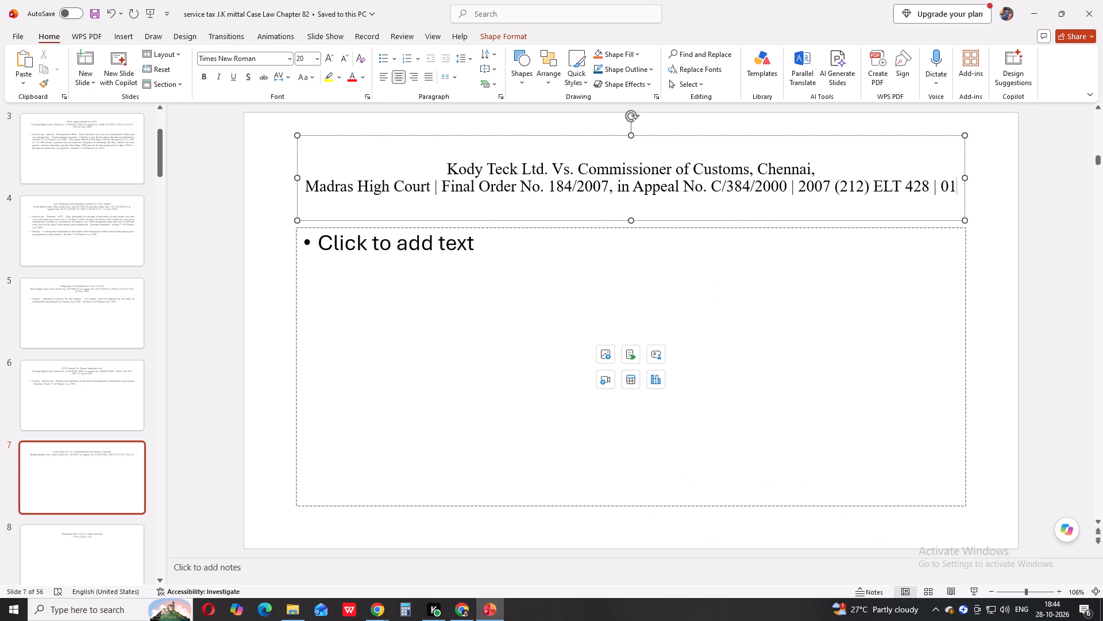
{"action": "type", "text": "-Mar"}
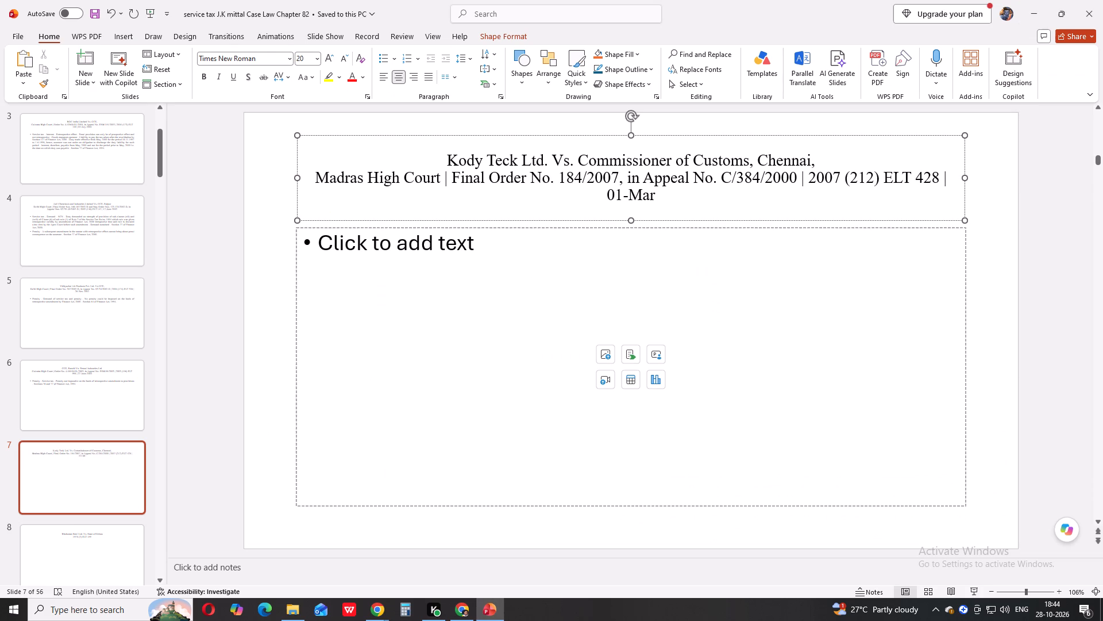
{"action": "key", "text": "minus"}
{"action": "key", "text": "alt+Tab"}
{"action": "key", "text": "alt+Tab"}
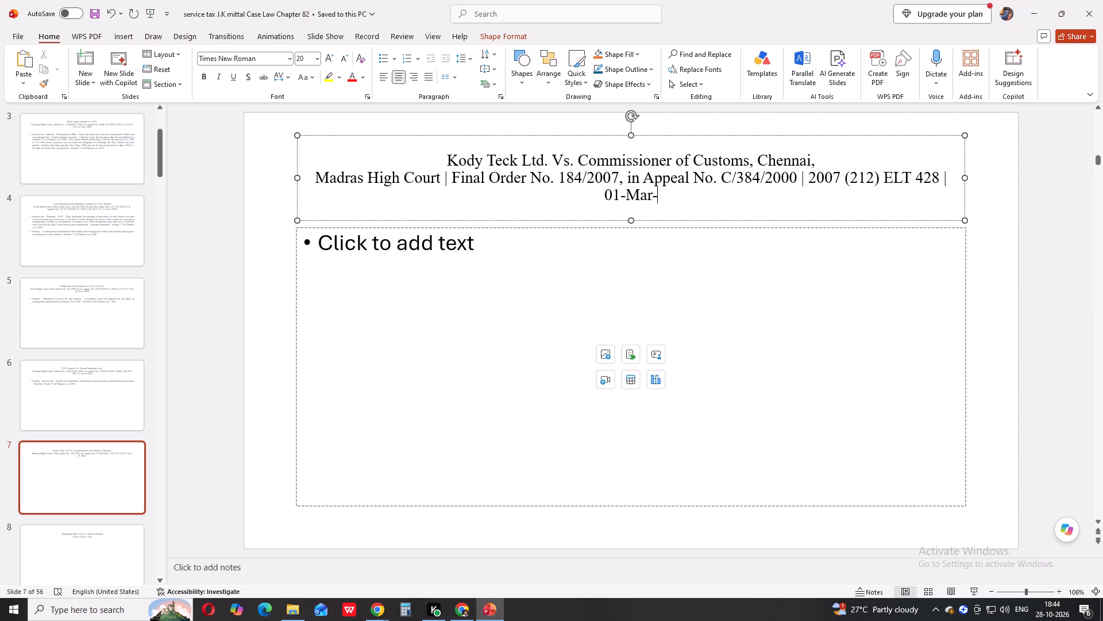
{"action": "type", "text": "2007"}
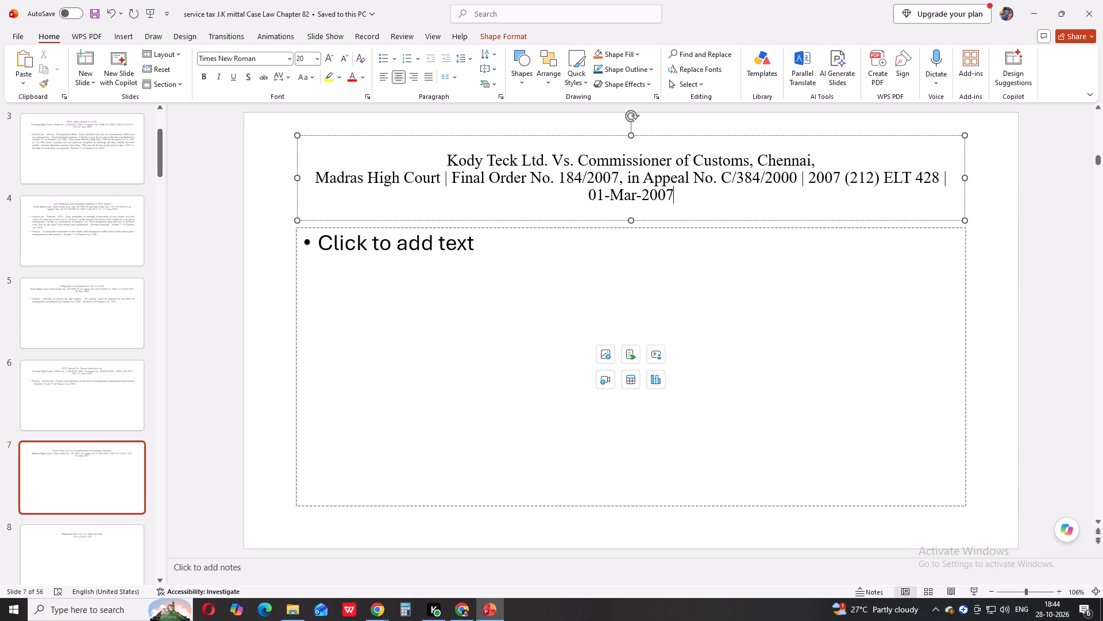
Format slide 7's empty body placeholder as Times New Roman, size 20, with justified alignment.
{"action": "left_click", "coordinate": [531, 275]}
{"action": "left_click", "coordinate": [287, 59]}
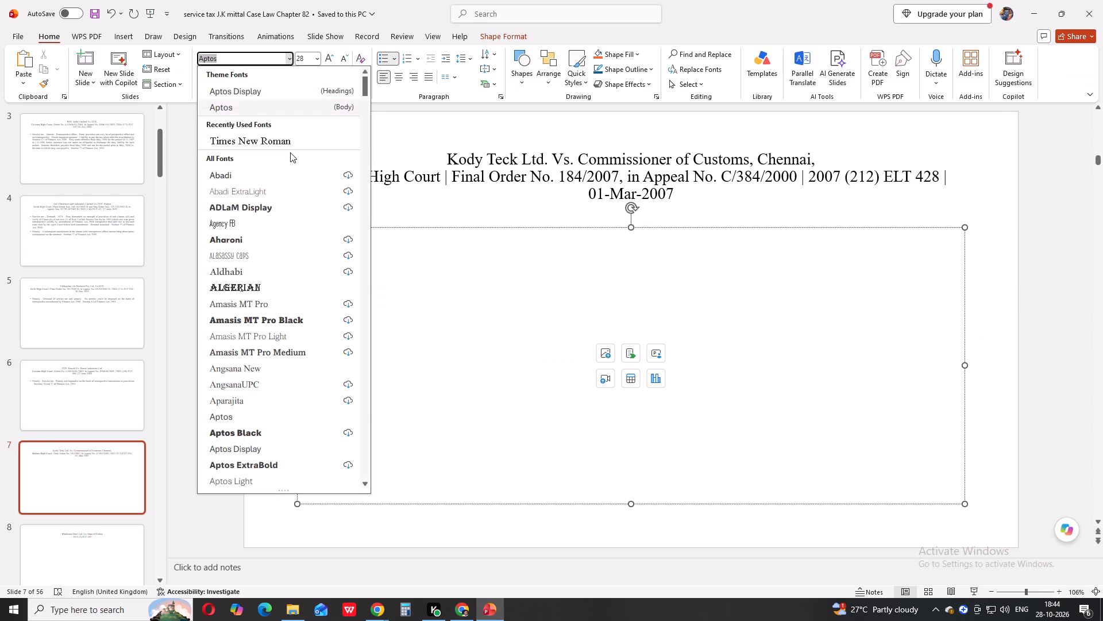
{"action": "left_click", "coordinate": [285, 147]}
{"action": "left_click", "coordinate": [317, 56]}
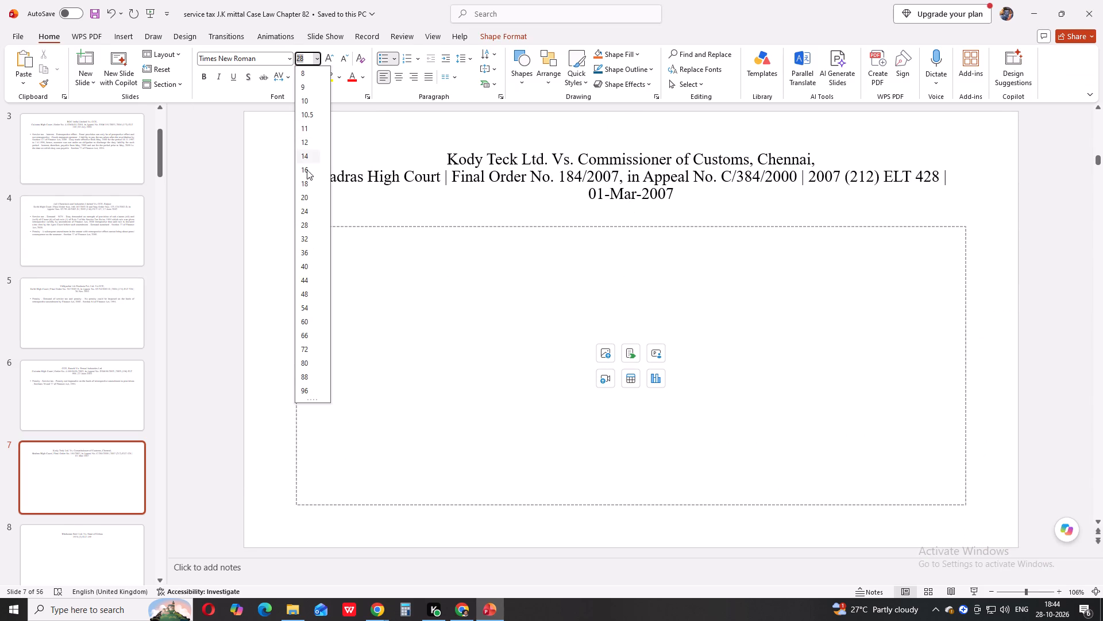
{"action": "left_click", "coordinate": [309, 197]}
{"action": "left_click", "coordinate": [427, 80]}
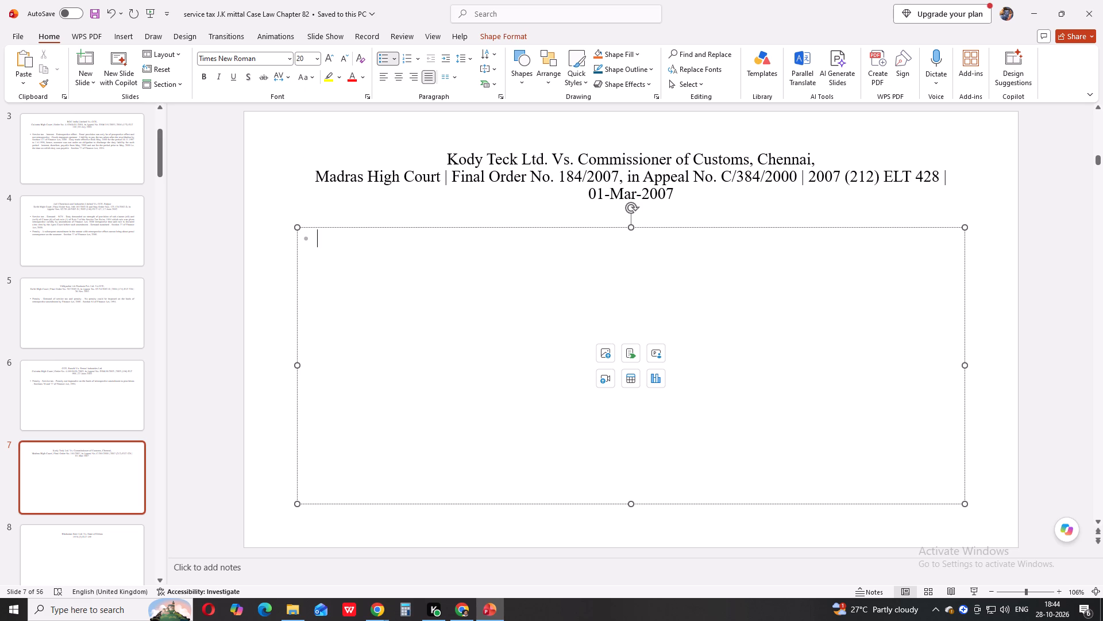
Paste the copied headnote into slide 7's body and save the presentation.
{"action": "key", "text": "ctrl+v"}
{"action": "key", "text": "ctrl+s"}
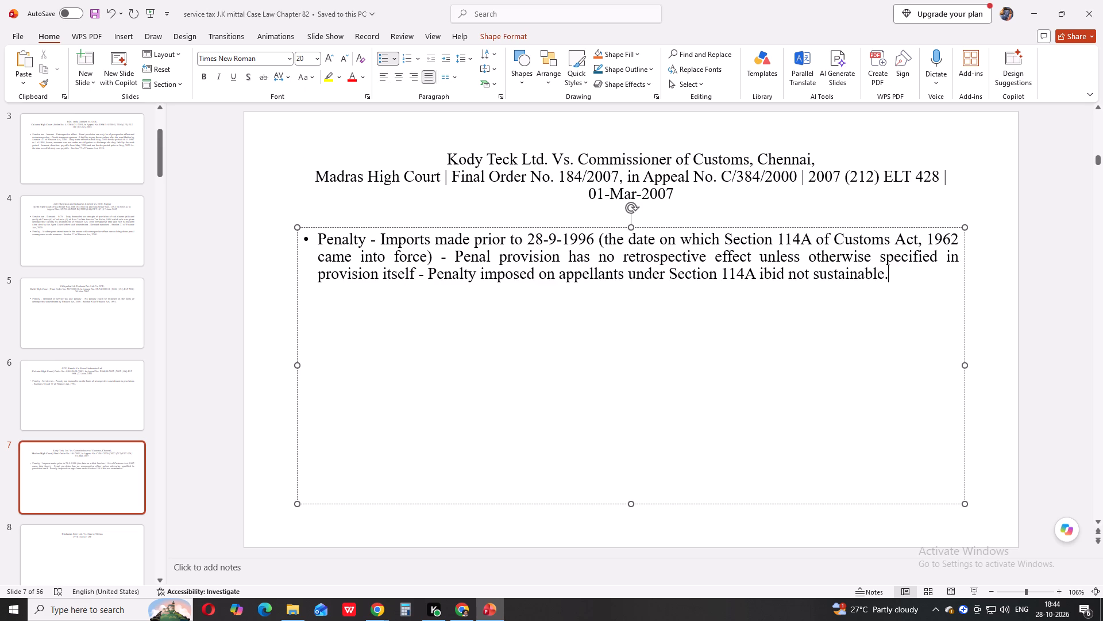
For slide 8's Hindustan Steel citation, change the Centax filter to volume 2 and page number 159 and run the search.
{"action": "scroll", "coordinate": [465, 336], "scroll_direction": "down", "scroll_amount": 2}
{"action": "scroll", "coordinate": [466, 333], "scroll_direction": "up", "scroll_amount": 1}
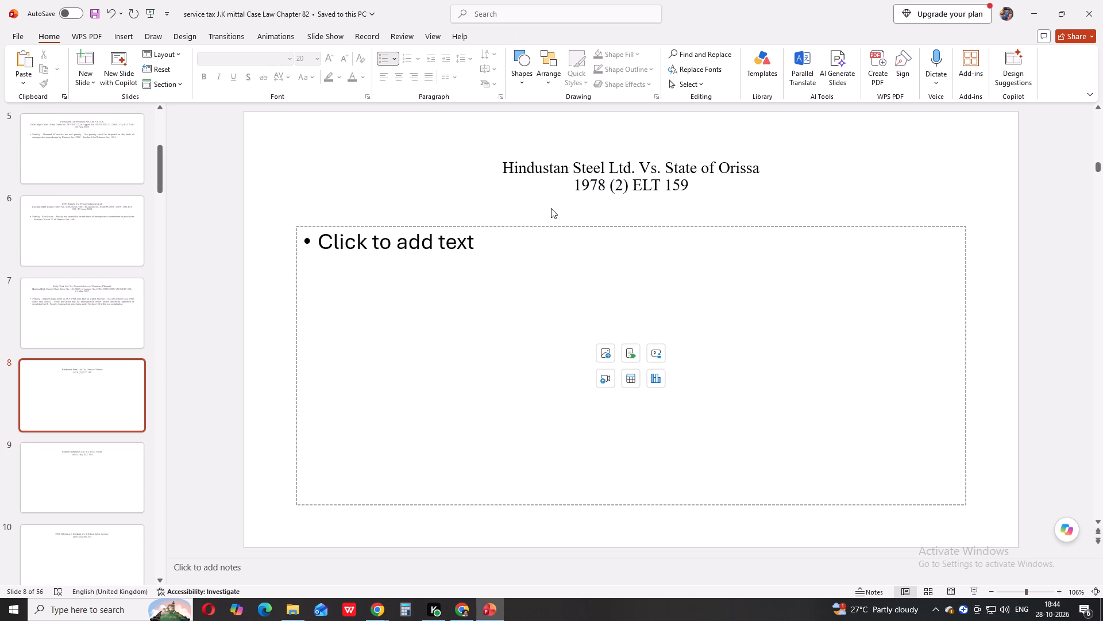
{"action": "left_click", "coordinate": [570, 182]}
{"action": "key", "text": "alt+Tab"}
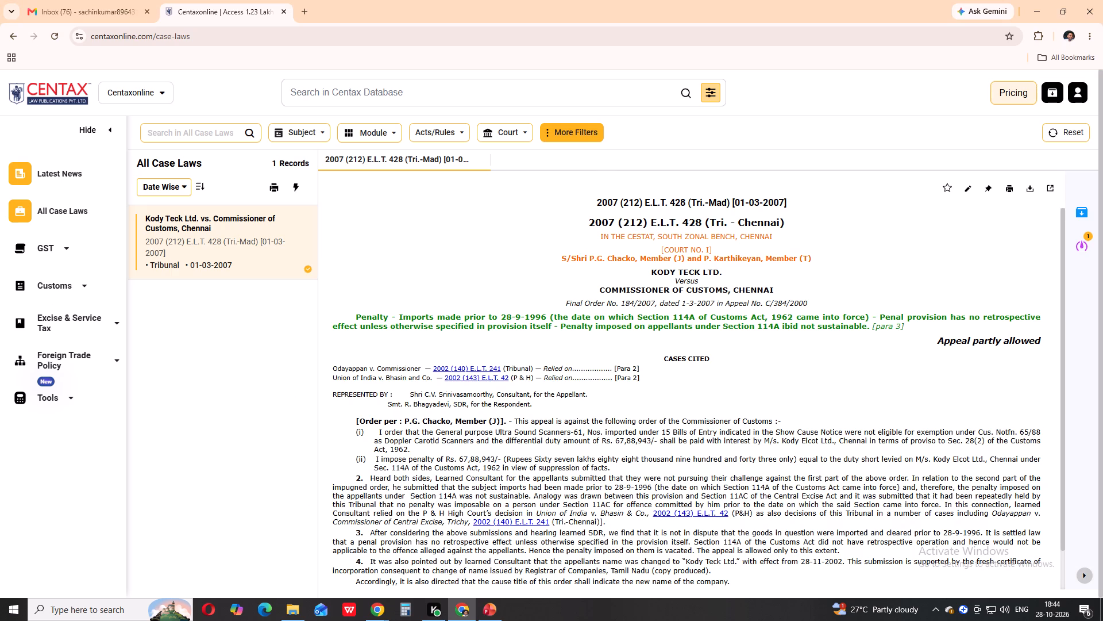
{"action": "left_click", "coordinate": [577, 133]}
{"action": "left_click", "coordinate": [437, 293]}
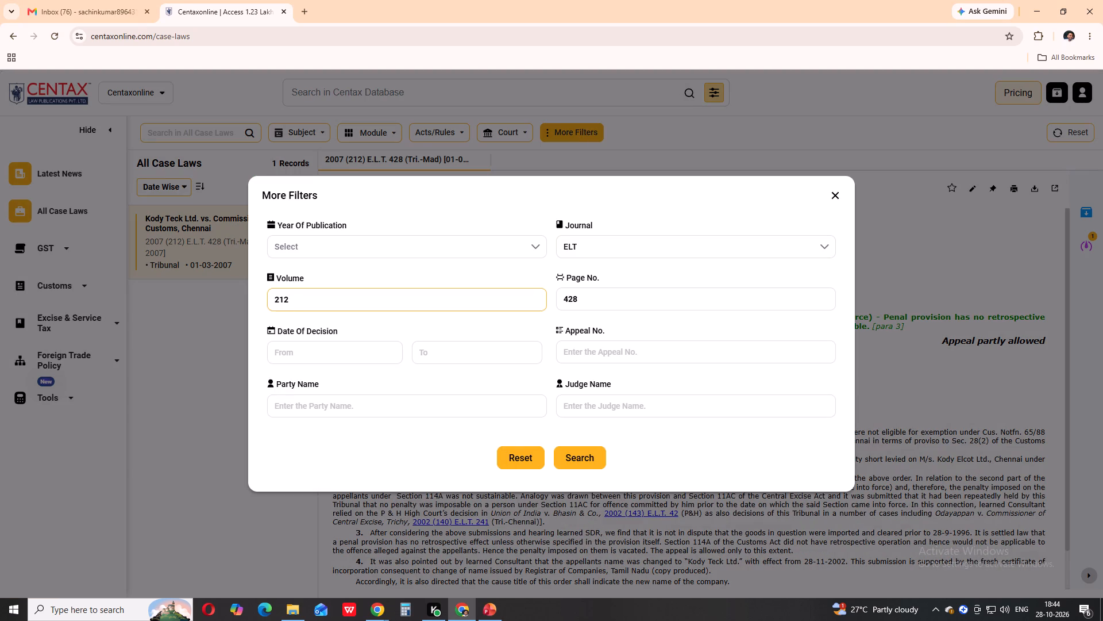
{"action": "key", "text": "BackSpace"}
{"action": "key", "text": "BackSpace"}
{"action": "left_click", "coordinate": [592, 304]}
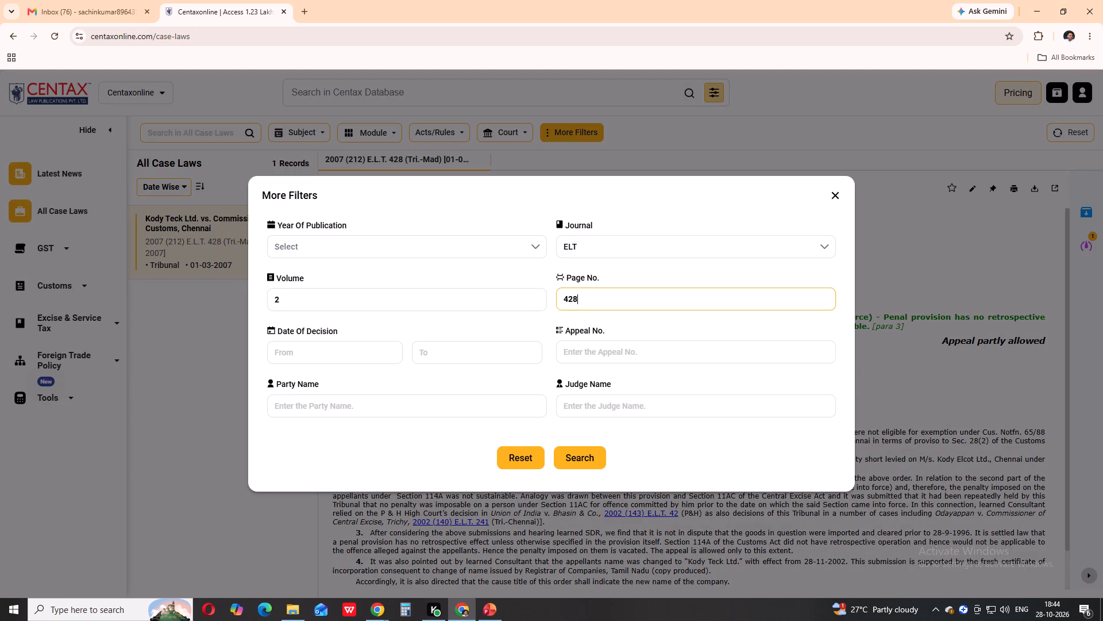
{"action": "key", "text": "BackSpace"}
{"action": "key", "text": "BackSpace"}
{"action": "key", "text": "BackSpace"}
{"action": "key", "text": "BackSpace"}
{"action": "key", "text": "BackSpace"}
{"action": "type", "text": "159"}
{"action": "key", "text": "Return"}
Copy the civil appeal number line of the Hindustan Steel judgment in Centax.
{"action": "key", "text": "alt+Tab"}
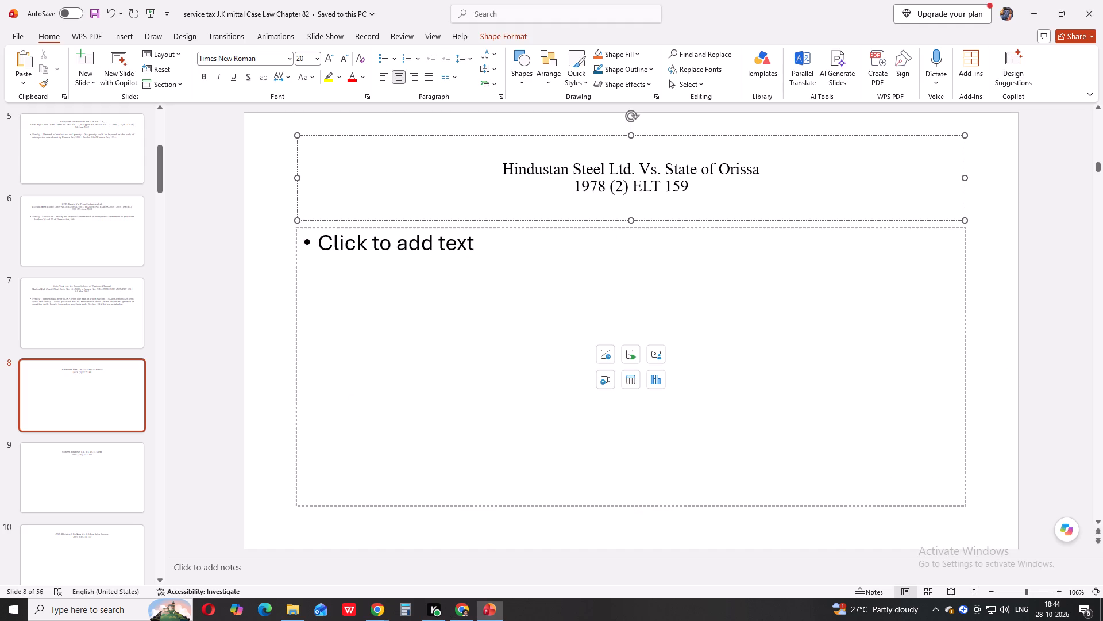
{"action": "key", "text": "alt+Tab"}
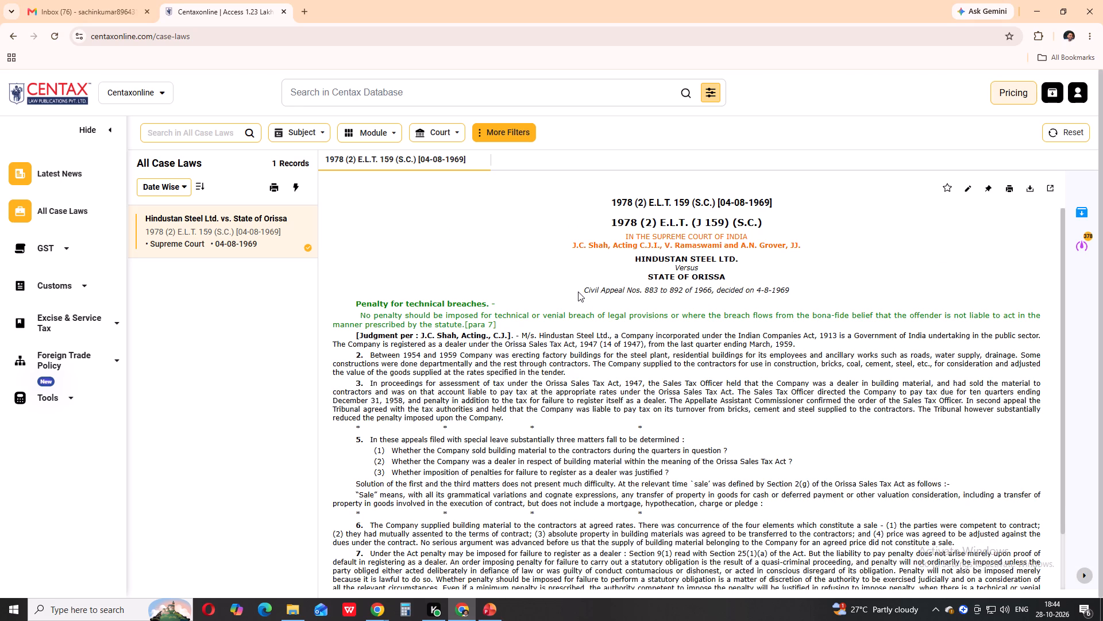
{"action": "left_click_drag", "start_coordinate": [581, 288], "coordinate": [686, 293]}
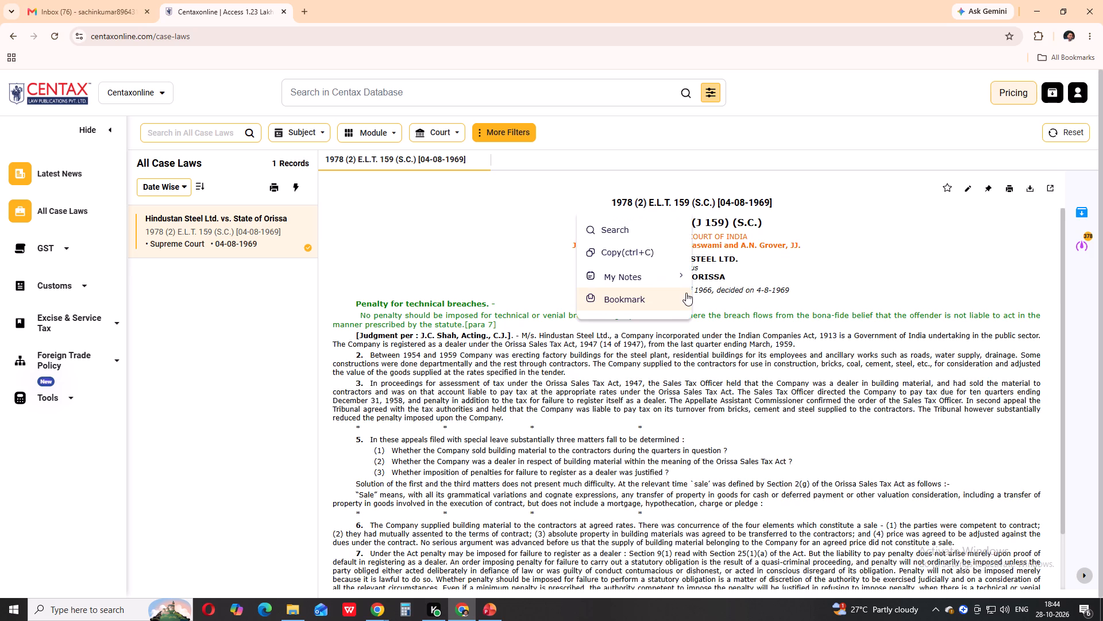
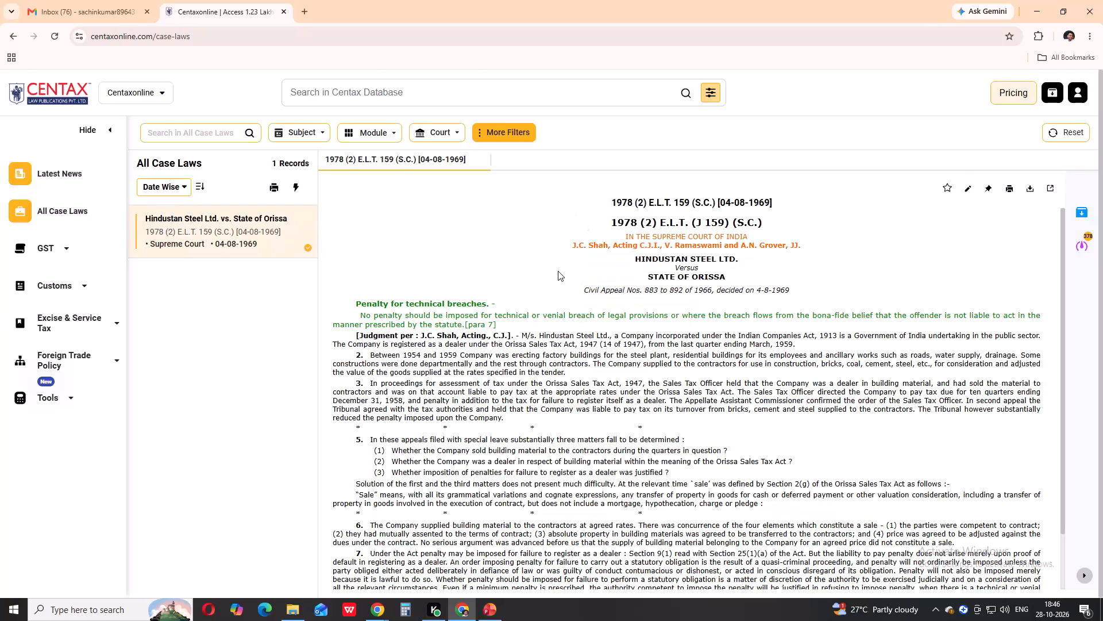
Copy only "Civil Appeal Nos. 883 to 892 of 1966" from the Hindustan Steel judgment in Centax.
{"action": "key", "text": "alt+Tab"}
{"action": "key", "text": "alt+Tab"}
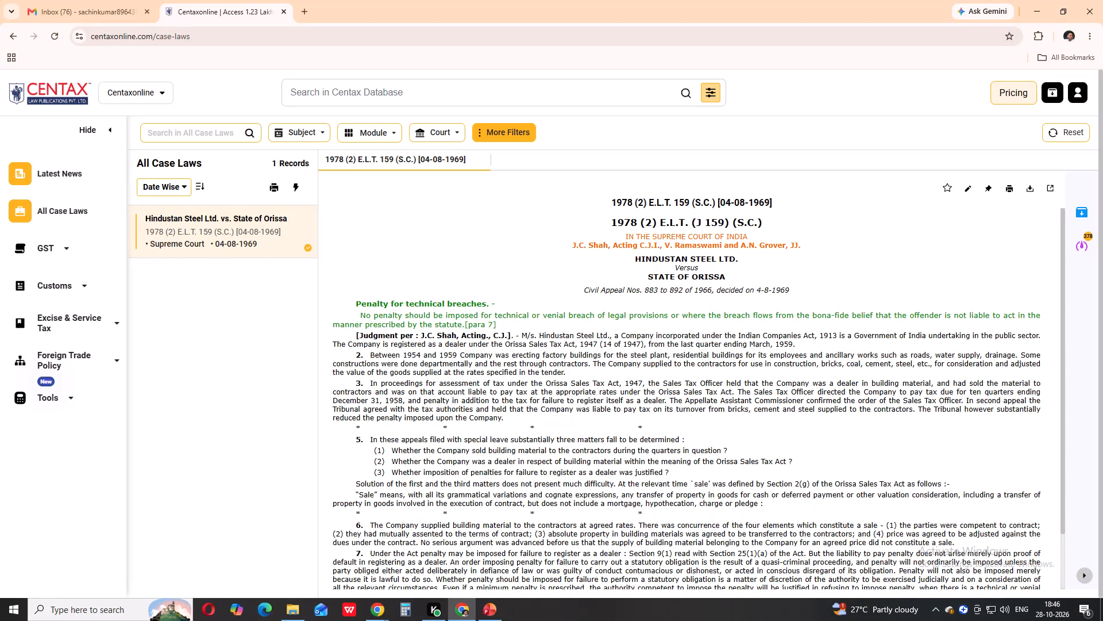
{"action": "left_click_drag", "start_coordinate": [582, 289], "coordinate": [712, 289]}
{"action": "left_click", "coordinate": [663, 256]}
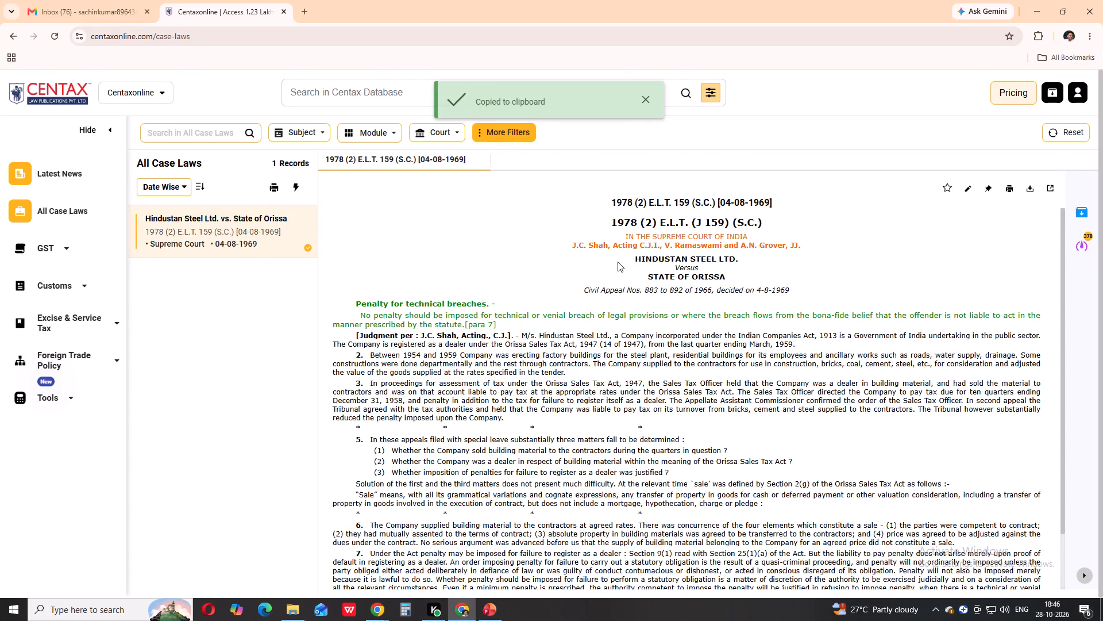
In slide 8's PowerPoint title, insert "Supreme Court |" and the copied appeal numbers before the ELT citation, with "|" separators on both sides of the citation.
{"action": "key", "text": "alt+Tab"}
{"action": "key", "text": "alt+Tab"}
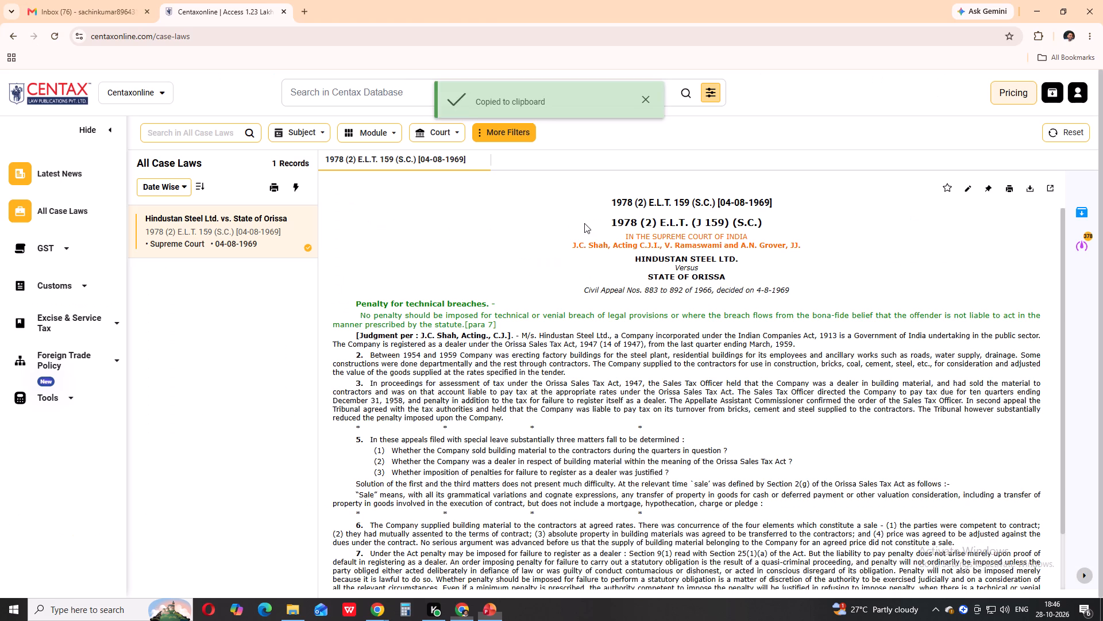
{"action": "key", "text": "alt+Tab"}
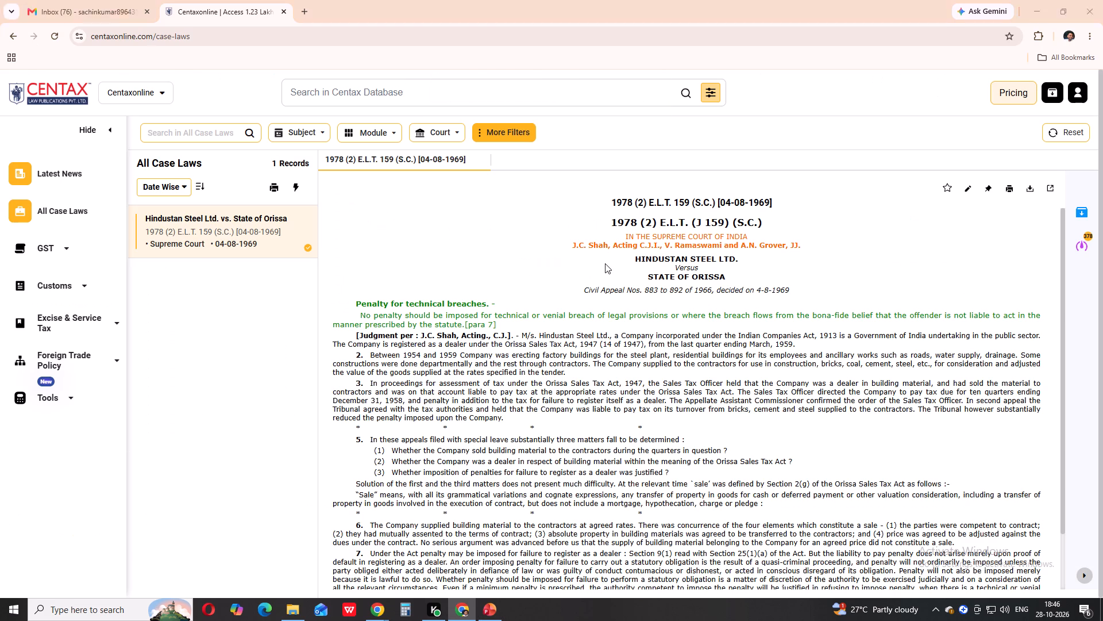
{"action": "key", "text": "alt+Tab"}
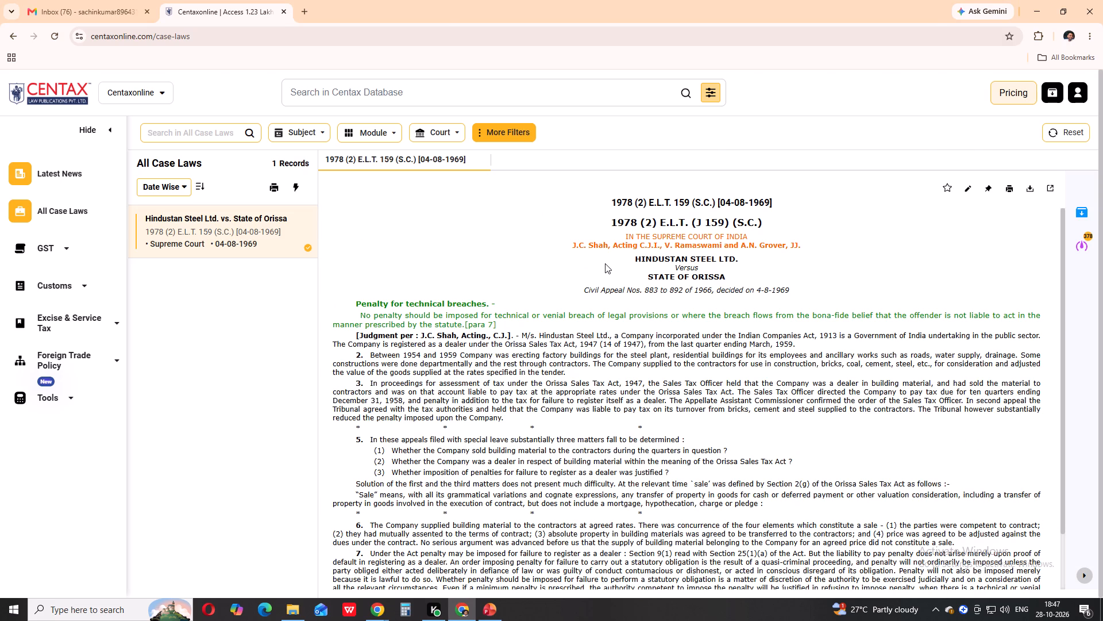
{"action": "key", "text": "alt+Tab"}
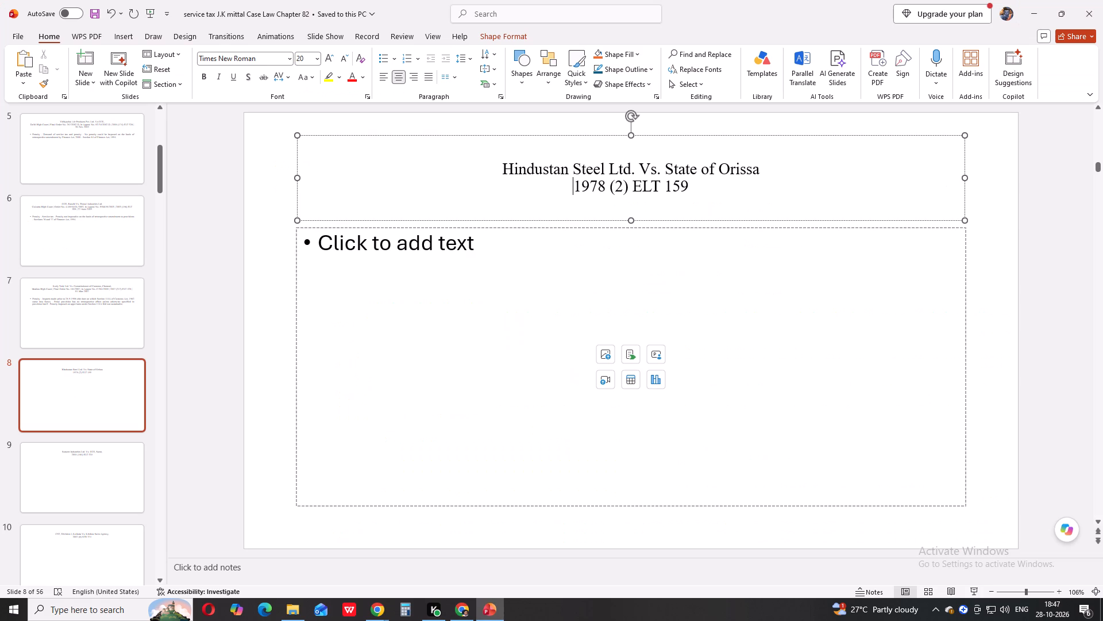
{"action": "key", "text": "alt+Tab"}
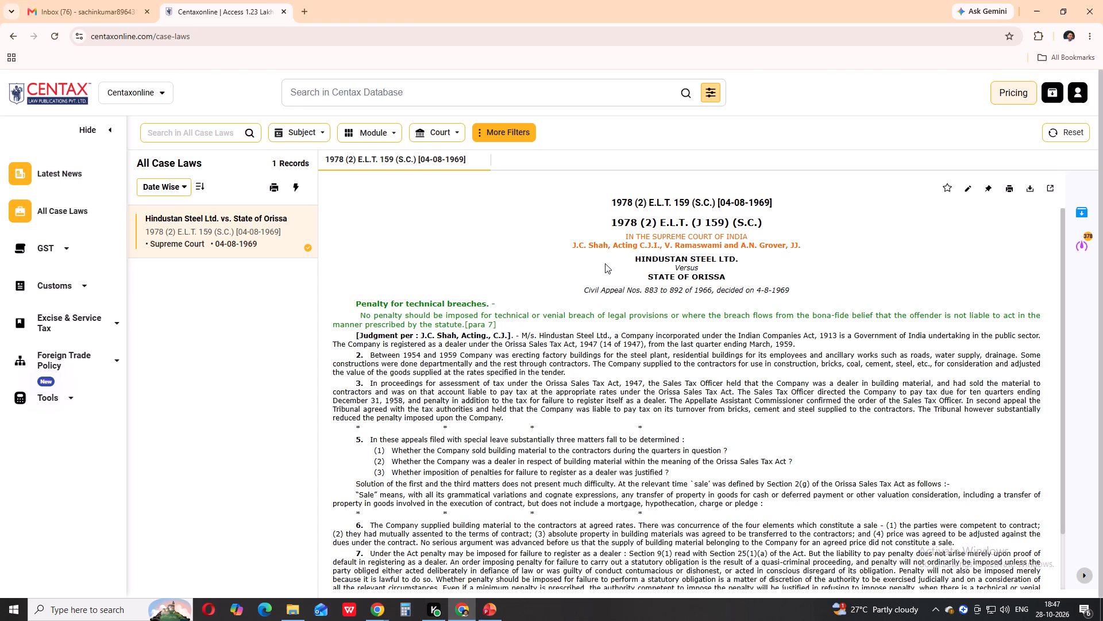
{"action": "key", "text": "alt+Tab"}
{"action": "type", "text": "Sup"}
{"action": "type", "text": "reme"}
{"action": "key", "text": "space"}
{"action": "type", "text": "Court"}
{"action": "key", "text": "space"}
{"action": "type", "text": "|"}
{"action": "key", "text": "space"}
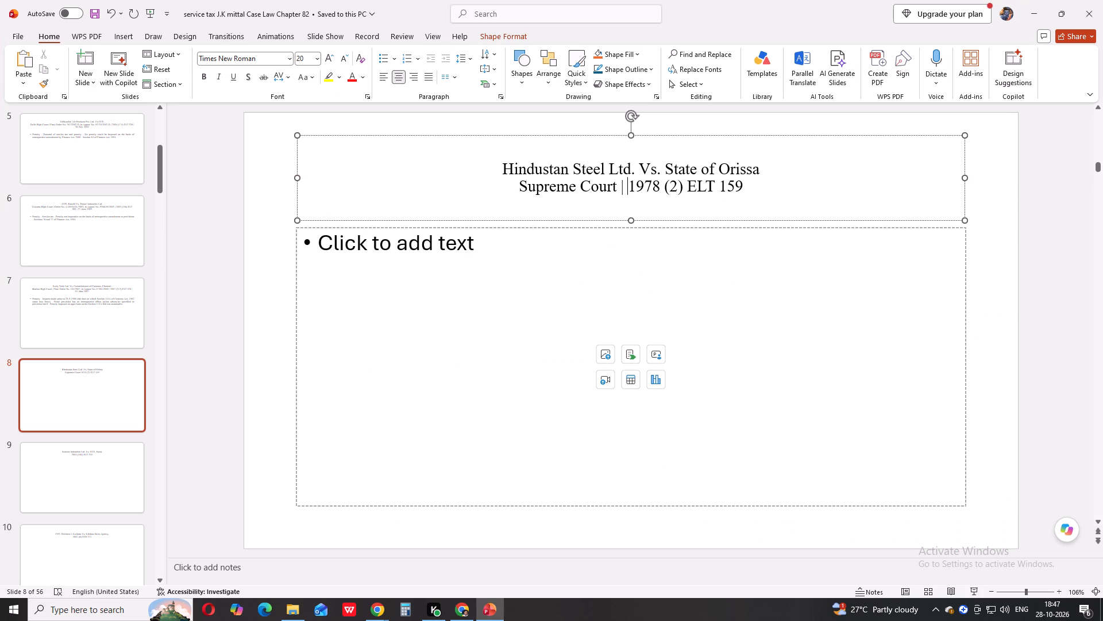
{"action": "key", "text": "ctrl+v"}
{"action": "key", "text": "space"}
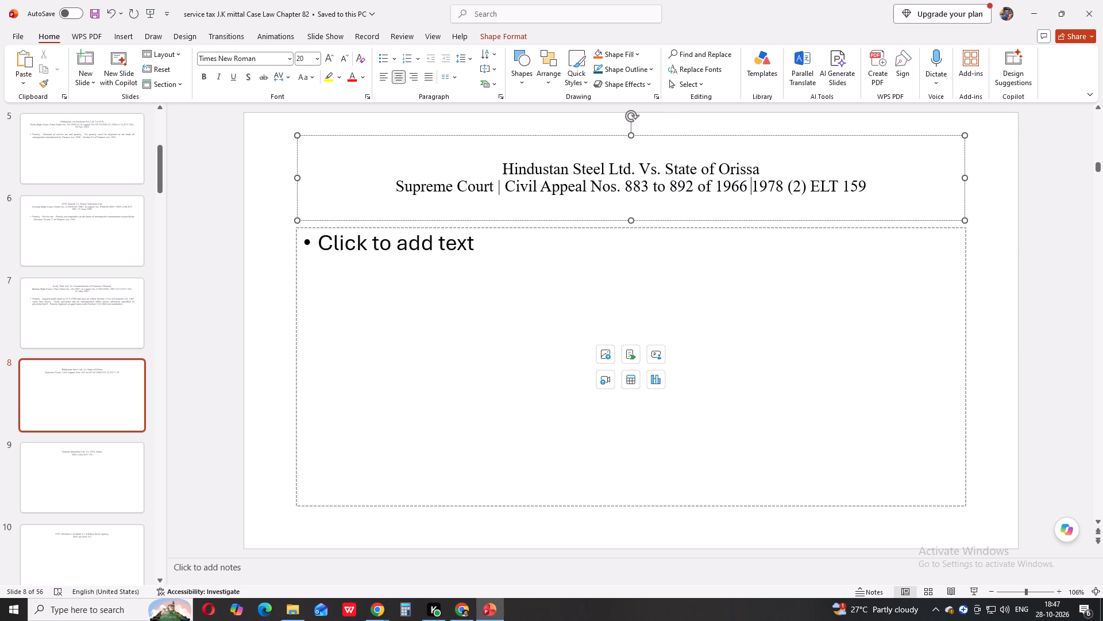
{"action": "type", "text": "|"}
{"action": "key", "text": "space"}
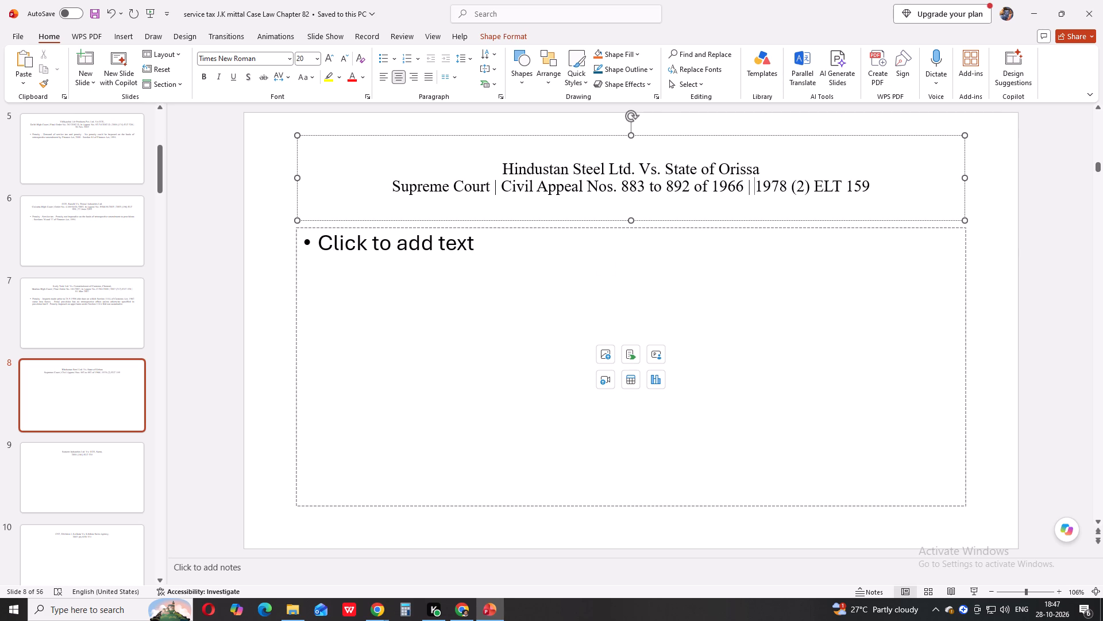
{"action": "left_click", "coordinate": [878, 191]}
{"action": "key", "text": "space"}
{"action": "type", "text": "|"}
{"action": "key", "text": "space"}
Copy the headnote heading "Penalty for technical breaches." from the Hindustan Steel judgment in Centax.
{"action": "key", "text": "alt+Tab"}
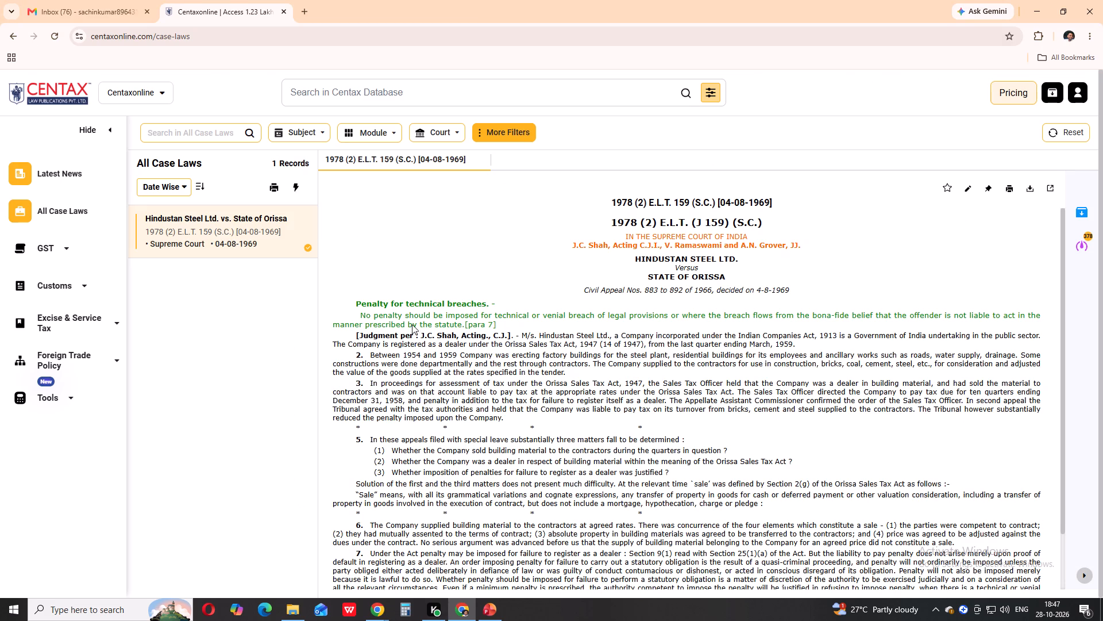
{"action": "left_click_drag", "start_coordinate": [353, 304], "coordinate": [446, 309]}
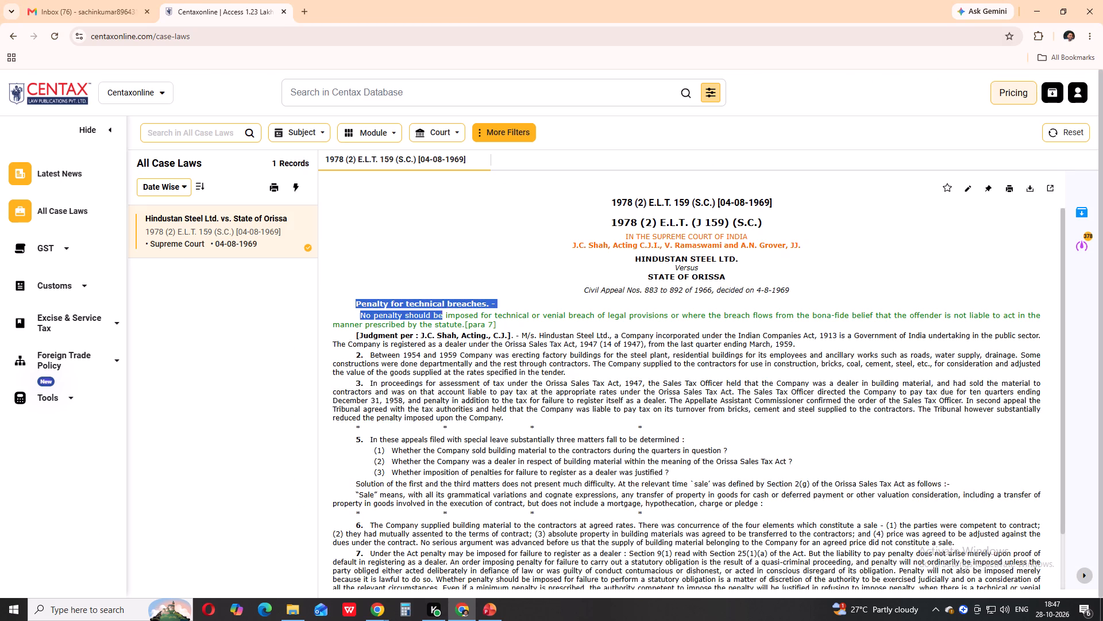
{"action": "left_click_drag", "start_coordinate": [446, 309], "coordinate": [488, 305]}
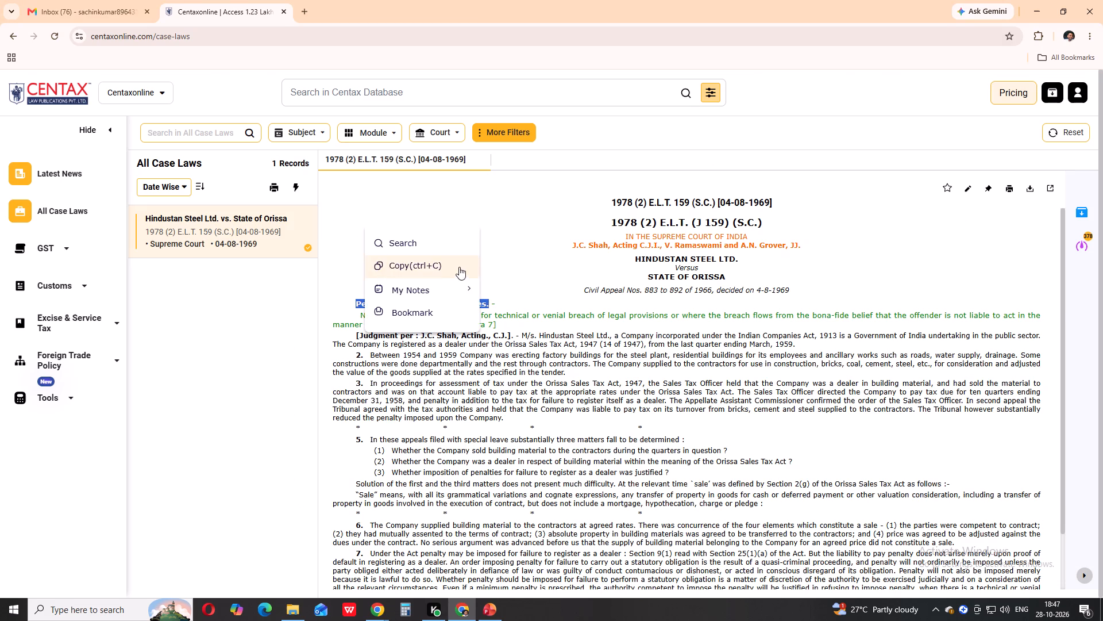
{"action": "left_click", "coordinate": [456, 266]}
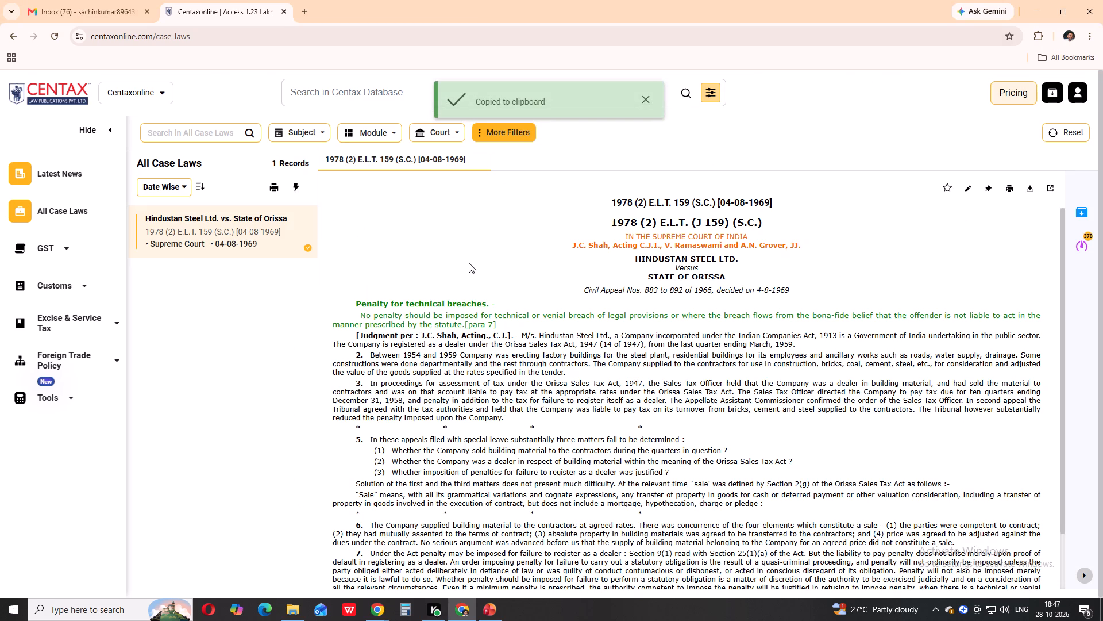
Add the decision date 04-Aug-1969 at the end of slide 8's title in PowerPoint.
{"action": "key", "text": "alt+Tab"}
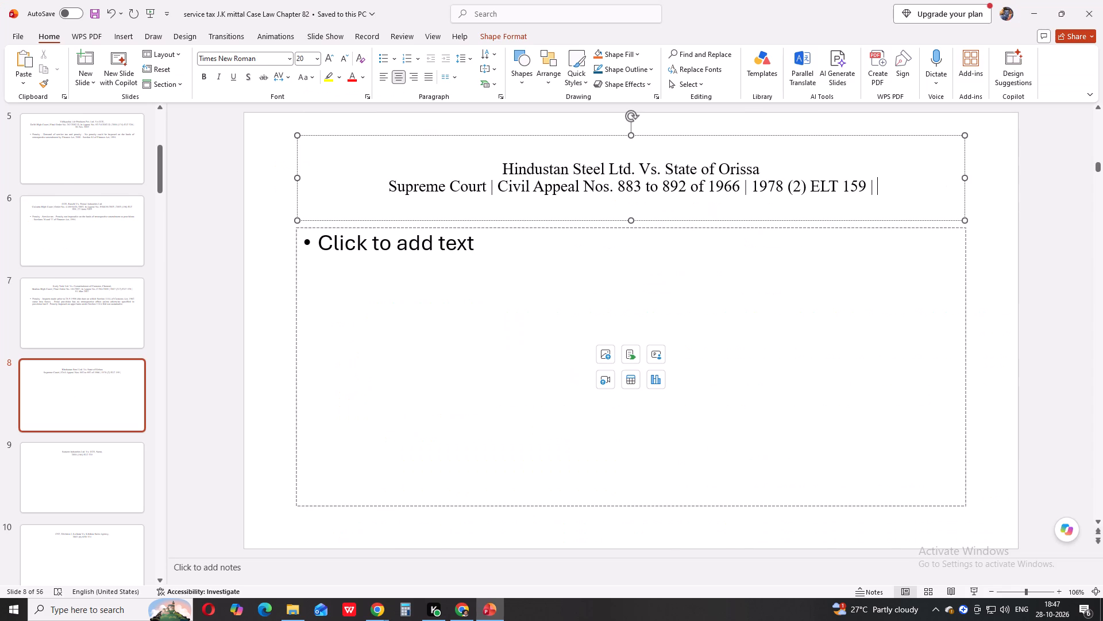
{"action": "key", "text": "alt+Tab"}
{"action": "key", "text": "alt+Tab"}
{"action": "type", "text": "04"}
{"action": "type", "text": "-Aug"}
{"action": "key", "text": "minus"}
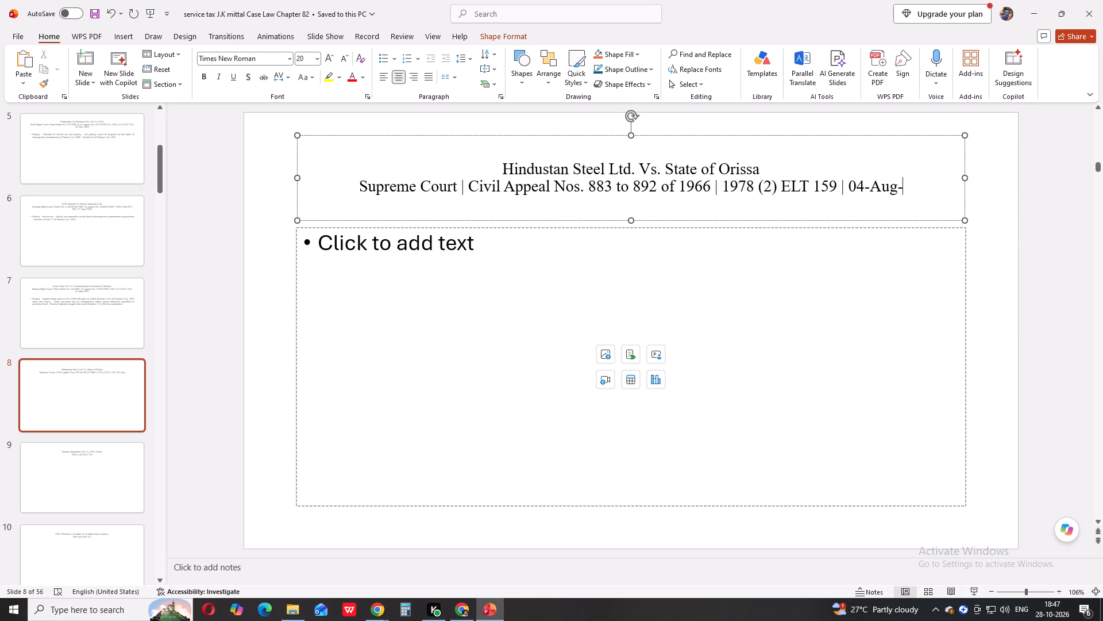
{"action": "type", "text": "1969"}
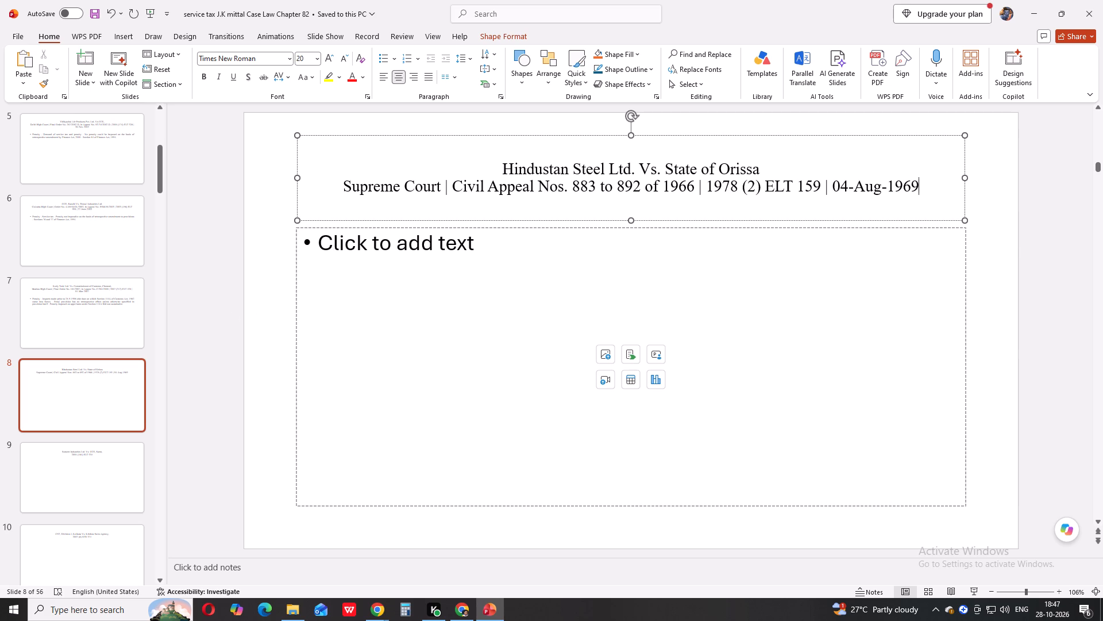
Format slide 8's empty body placeholder as Times New Roman, size 20.
{"action": "left_click", "coordinate": [357, 261]}
{"action": "left_click", "coordinate": [287, 58]}
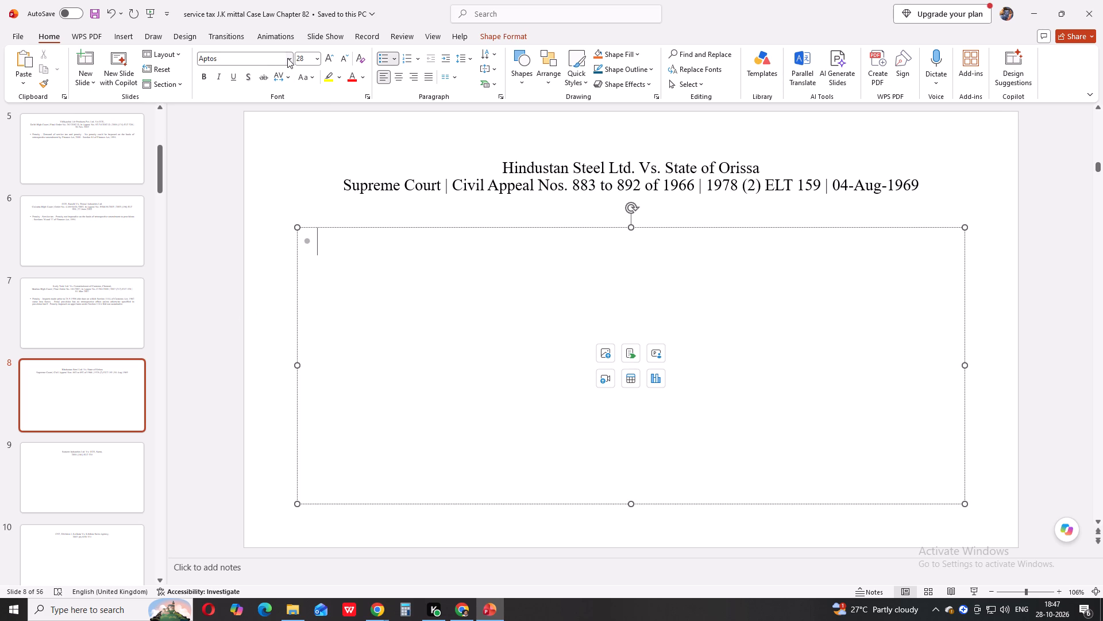
{"action": "left_click", "coordinate": [275, 143]}
{"action": "left_click", "coordinate": [317, 55]}
{"action": "left_click", "coordinate": [308, 194]}
Paste the copied headnote heading into slide 8's body and save the presentation.
{"action": "key", "text": "ctrl+v"}
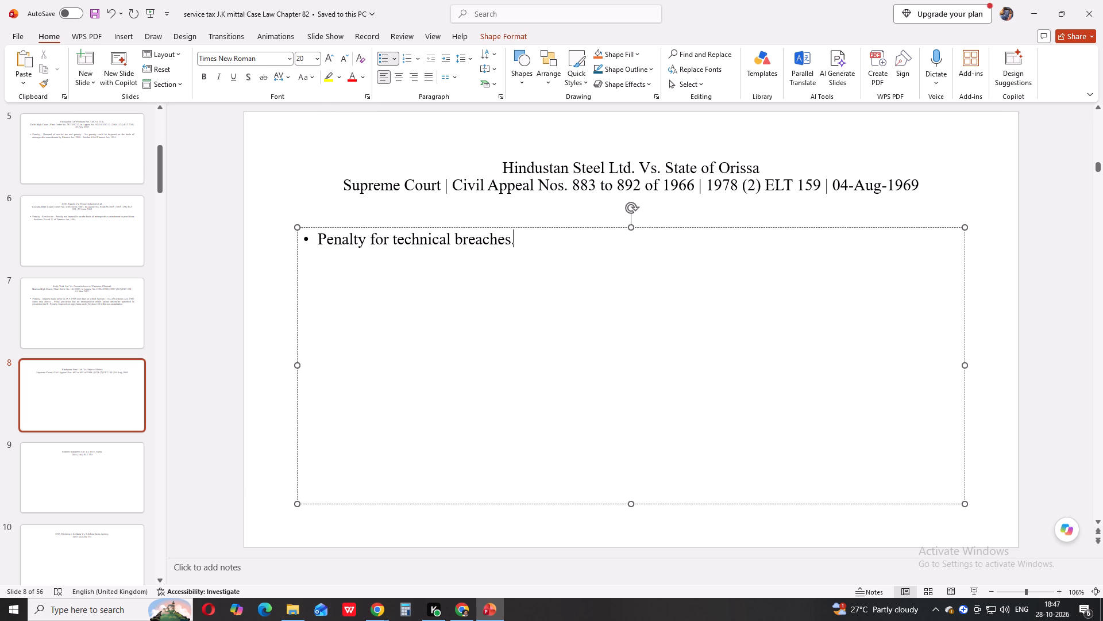
{"action": "key", "text": "ctrl+s"}
{"action": "scroll", "coordinate": [383, 262], "scroll_direction": "down", "scroll_amount": 1}
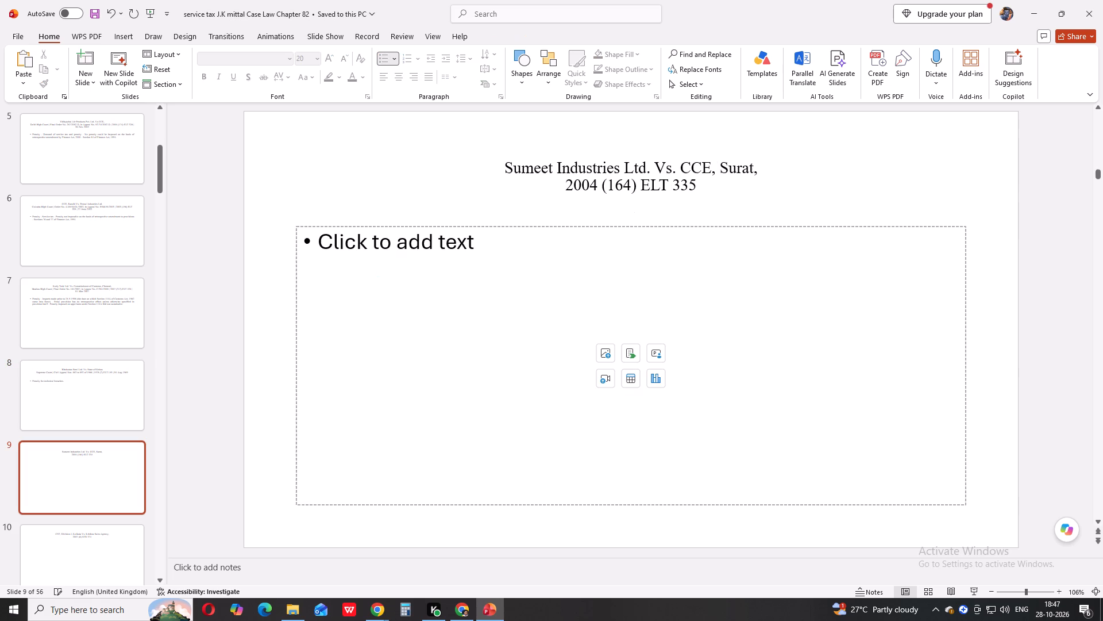
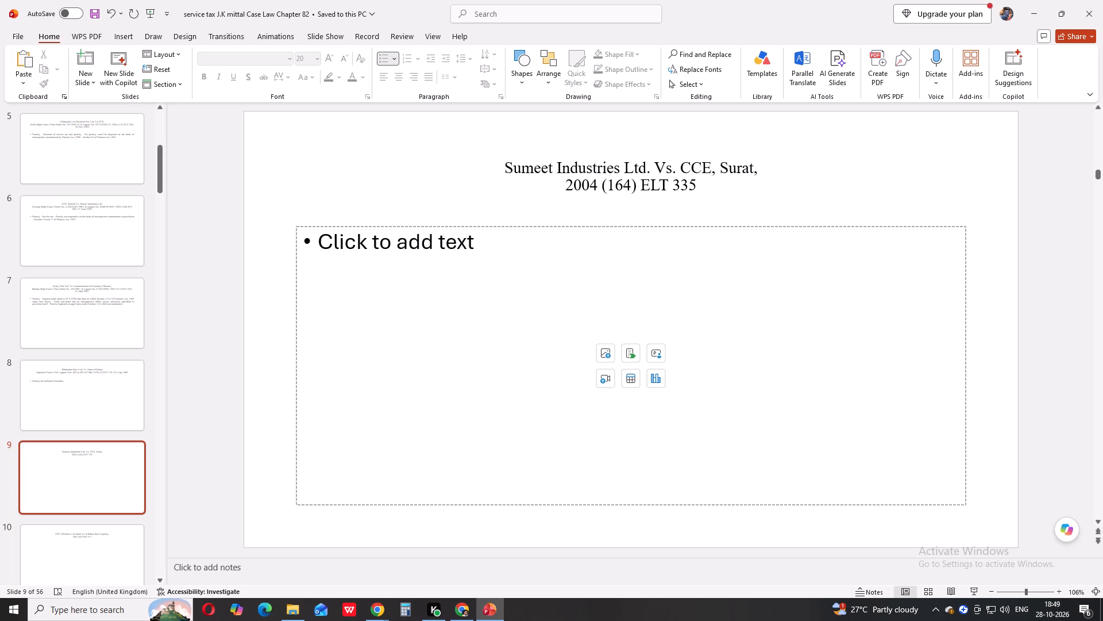
Search Centax case laws for slide 9's Sumeet Industries citation, using journal ELT, volume 164 and page 335.
{"action": "left_click", "coordinate": [556, 183]}
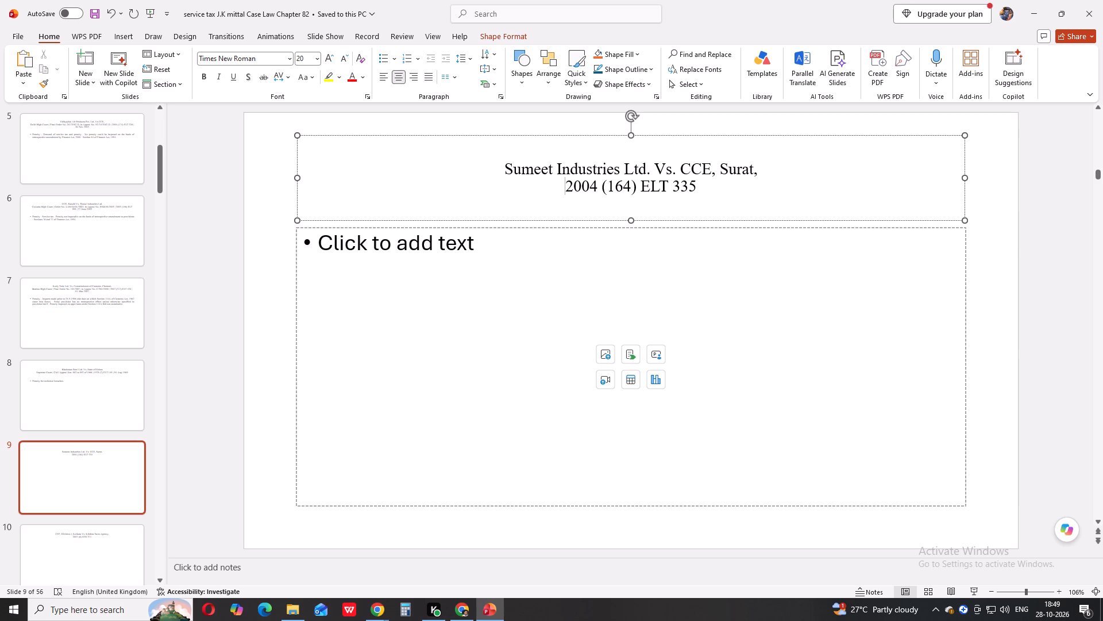
{"action": "key", "text": "alt+Tab"}
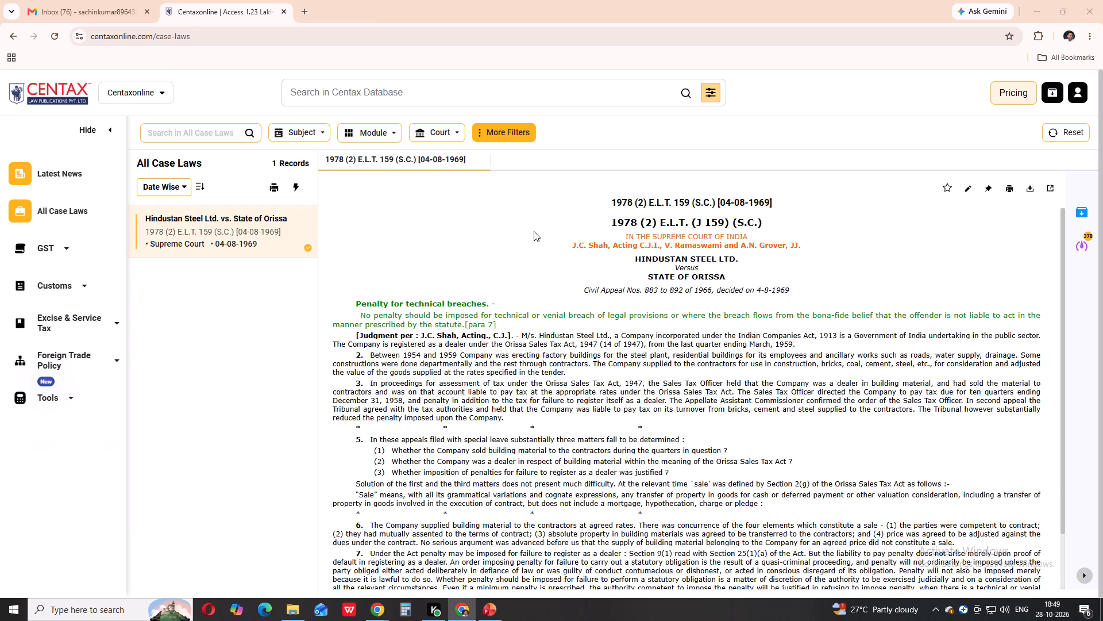
{"action": "key", "text": "alt+Tab"}
{"action": "key", "text": "alt+Tab"}
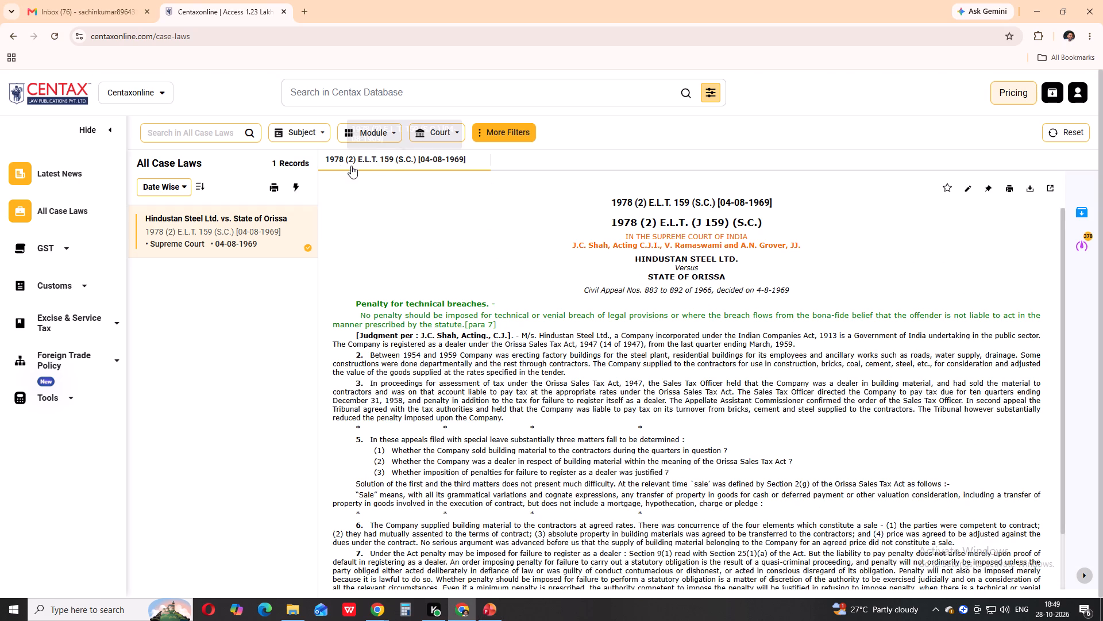
{"action": "left_click", "coordinate": [491, 129]}
{"action": "left_click", "coordinate": [378, 296]}
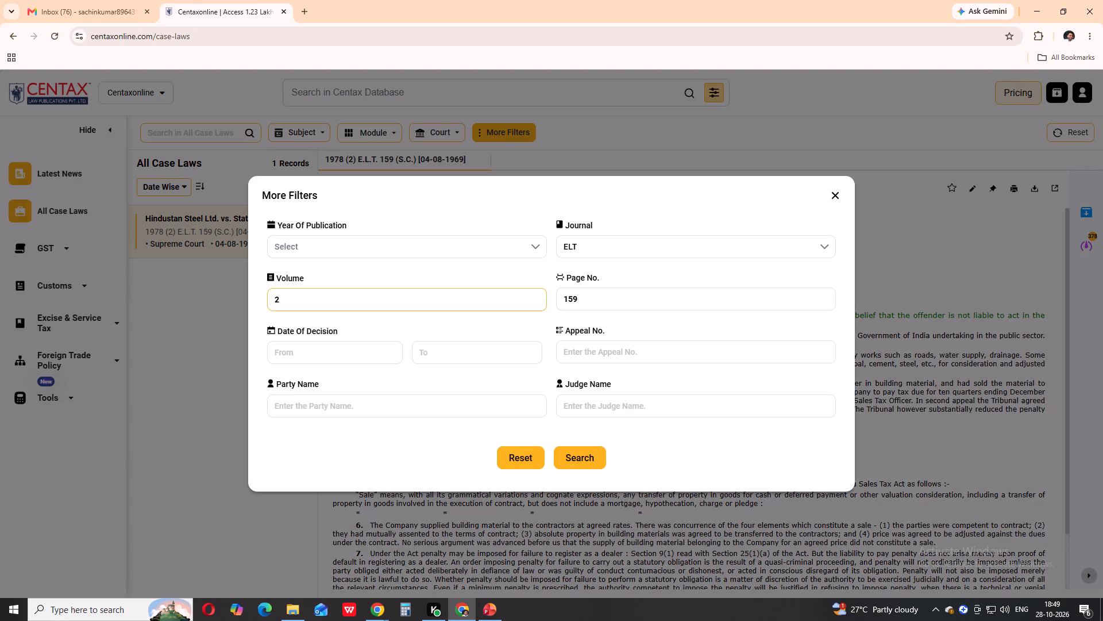
{"action": "key", "text": "BackSpace"}
{"action": "key", "text": "BackSpace"}
{"action": "key", "text": "alt+Tab"}
{"action": "key", "text": "alt+Tab"}
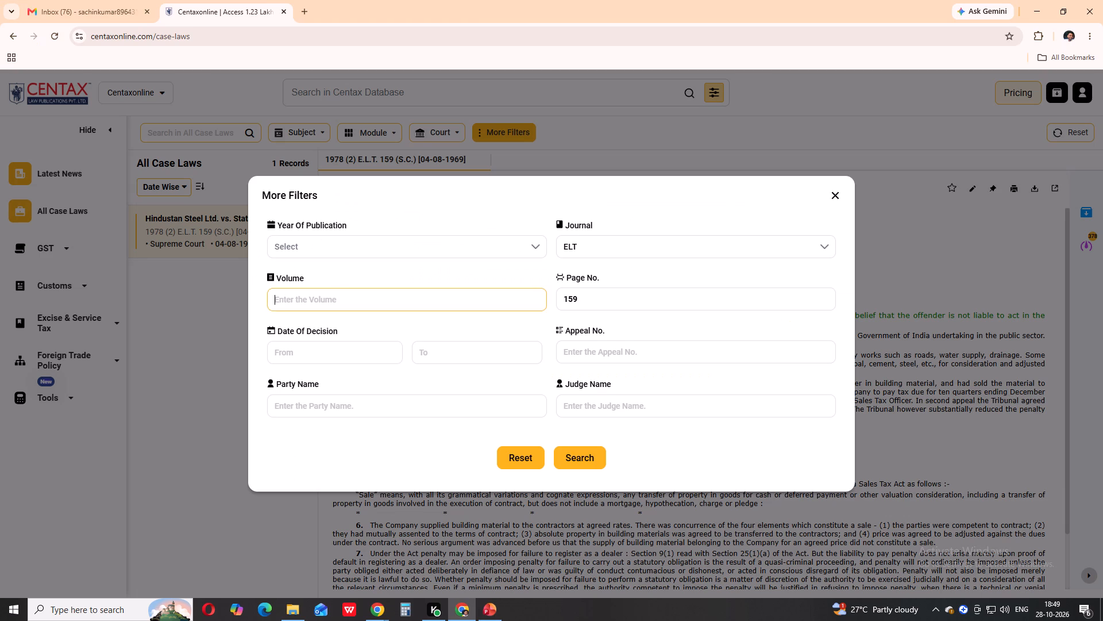
{"action": "type", "text": "164"}
{"action": "left_click", "coordinate": [602, 297]}
{"action": "key", "text": "BackSpace"}
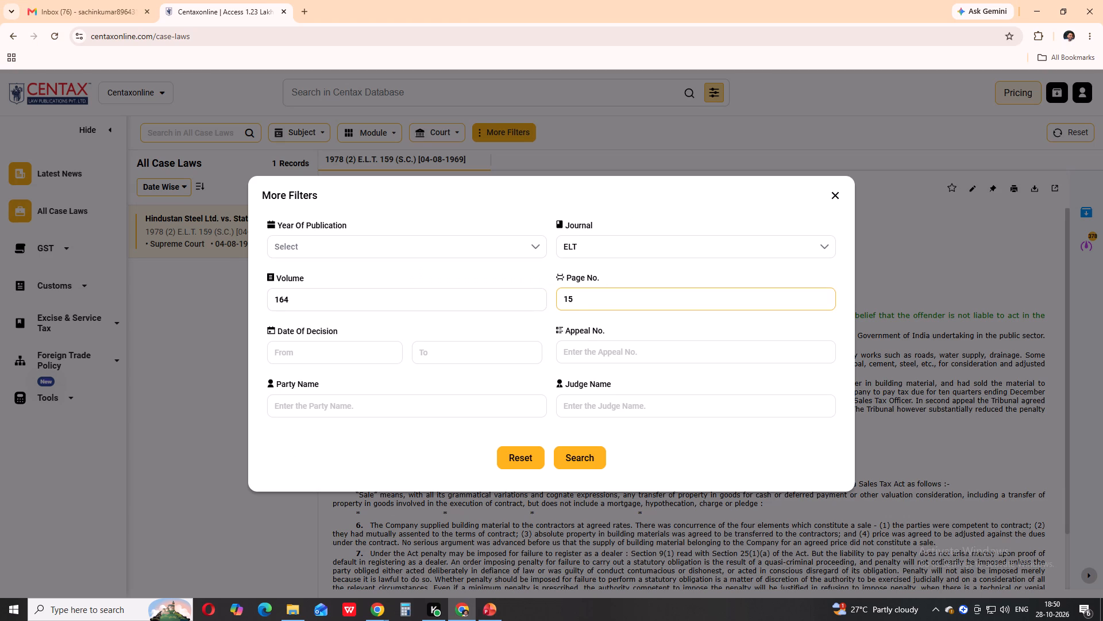
{"action": "key", "text": "BackSpace"}
{"action": "key", "text": "BackSpace"}
{"action": "key", "text": "BackSpace"}
{"action": "key", "text": "alt+Tab"}
{"action": "key", "text": "alt+Tab"}
{"action": "type", "text": "335"}
{"action": "key", "text": "Return"}
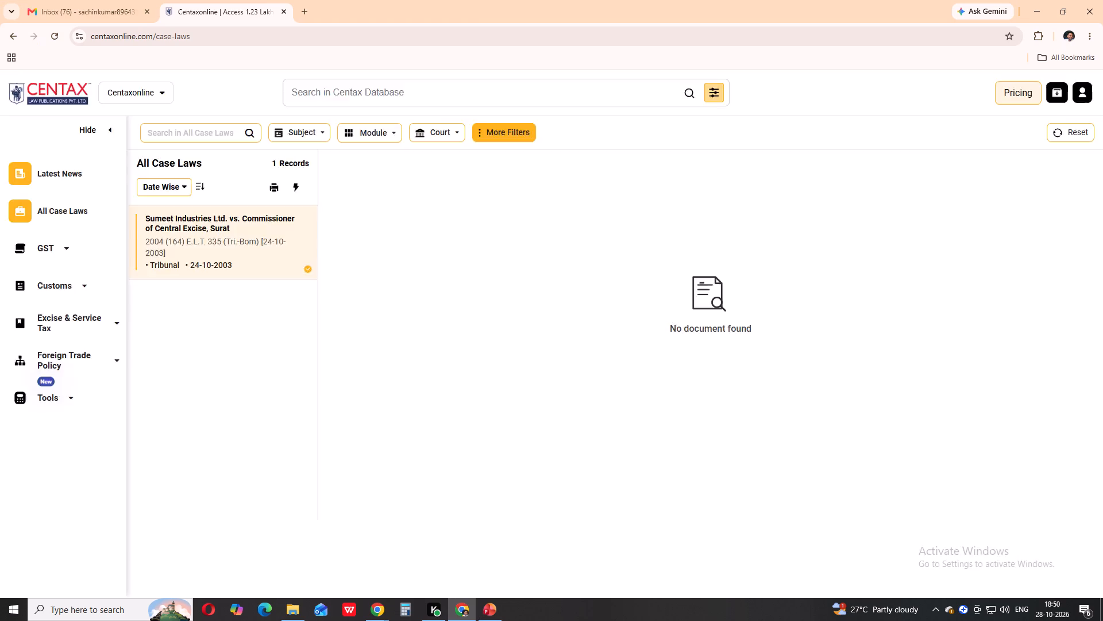
Copy the line "Order Nos. 837-838/2003-WZB/C-IV, dated 24-10-2003 in Appeal Nos. E/390 & 542/98" from the Sumeet Industries judgment.
{"action": "key", "text": "alt+Tab"}
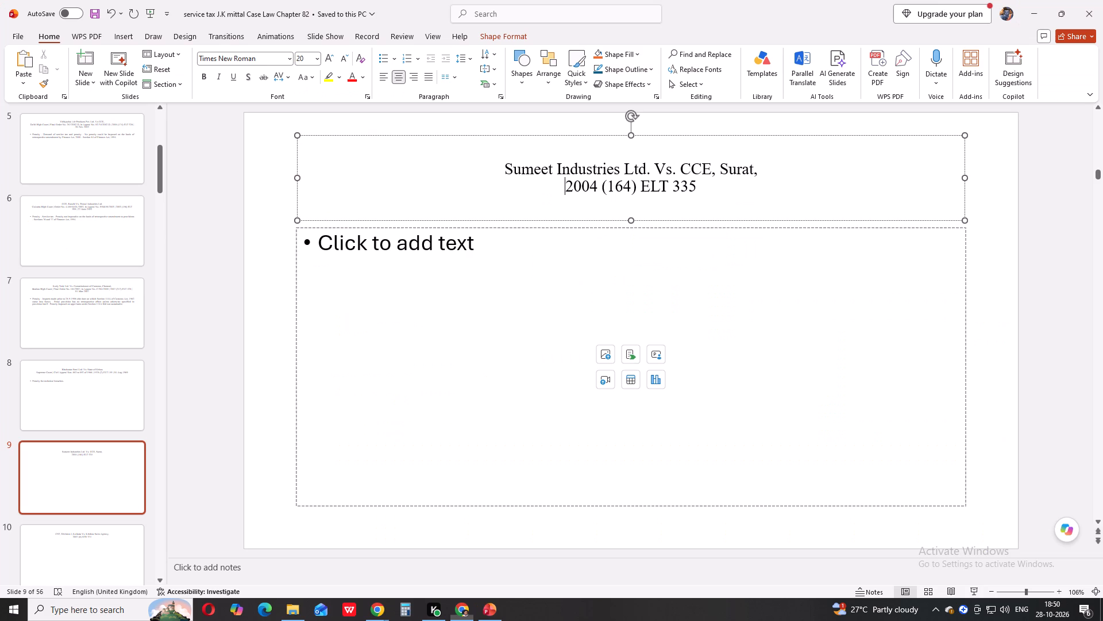
{"action": "key", "text": "alt+Tab"}
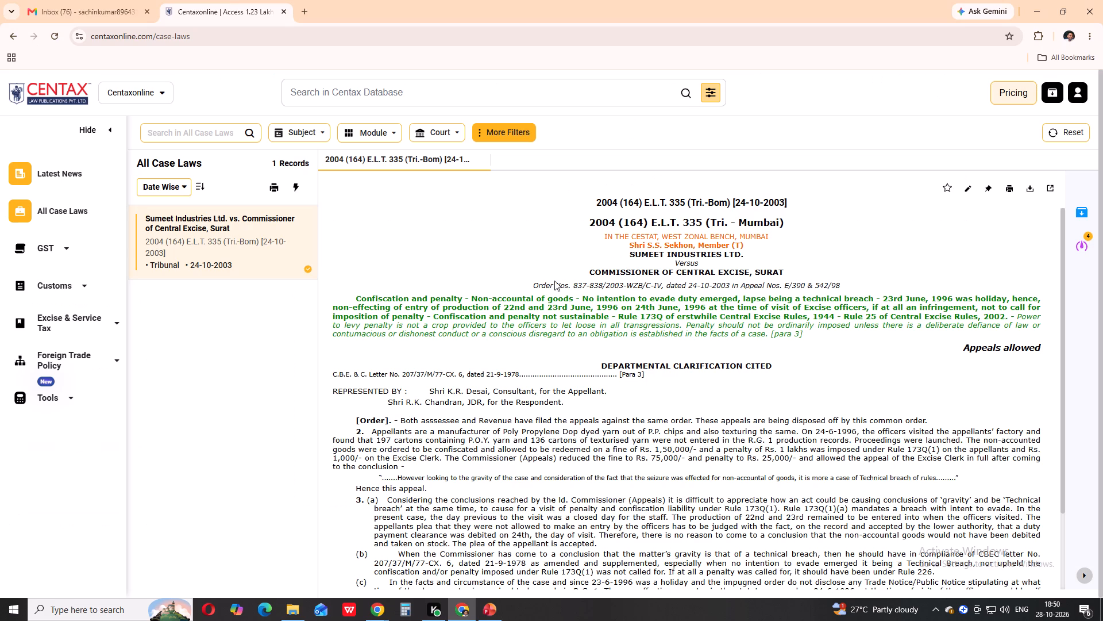
{"action": "left_click_drag", "start_coordinate": [530, 283], "coordinate": [855, 287]}
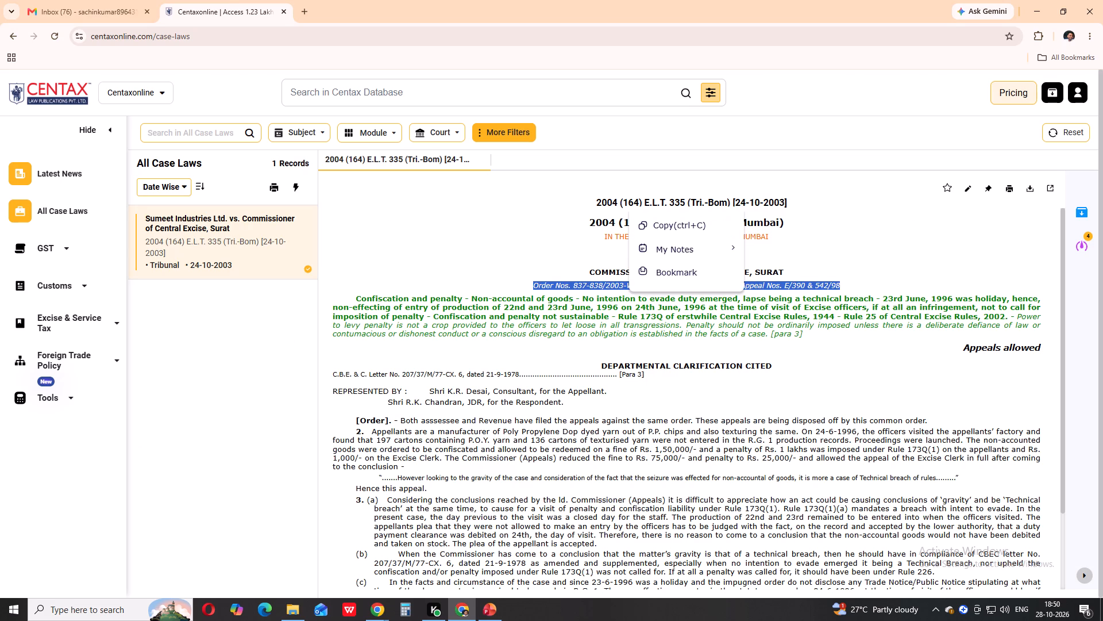
{"action": "left_click", "coordinate": [689, 229]}
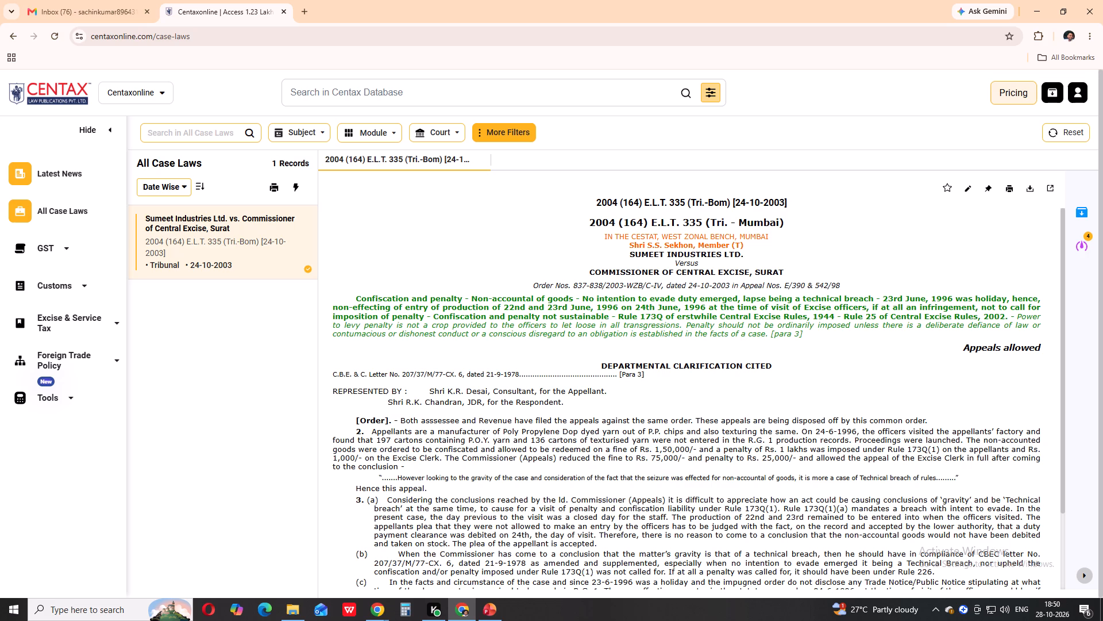
{"action": "left_click_drag", "start_coordinate": [529, 284], "coordinate": [545, 281]}
{"action": "left_click_drag", "start_coordinate": [545, 281], "coordinate": [850, 280]}
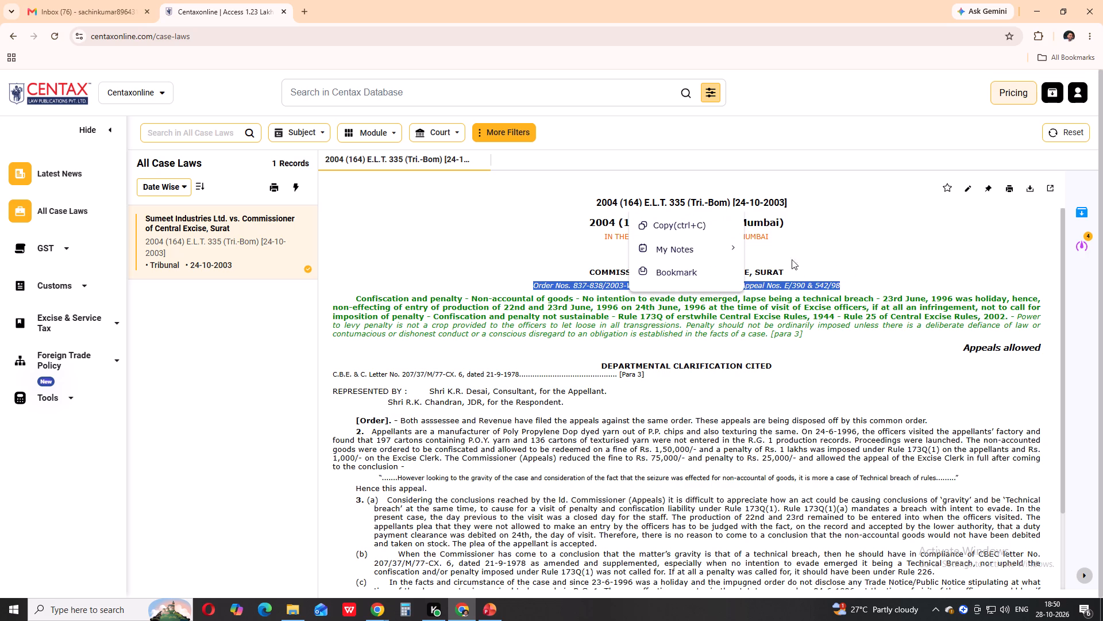
{"action": "left_click", "coordinate": [684, 221]}
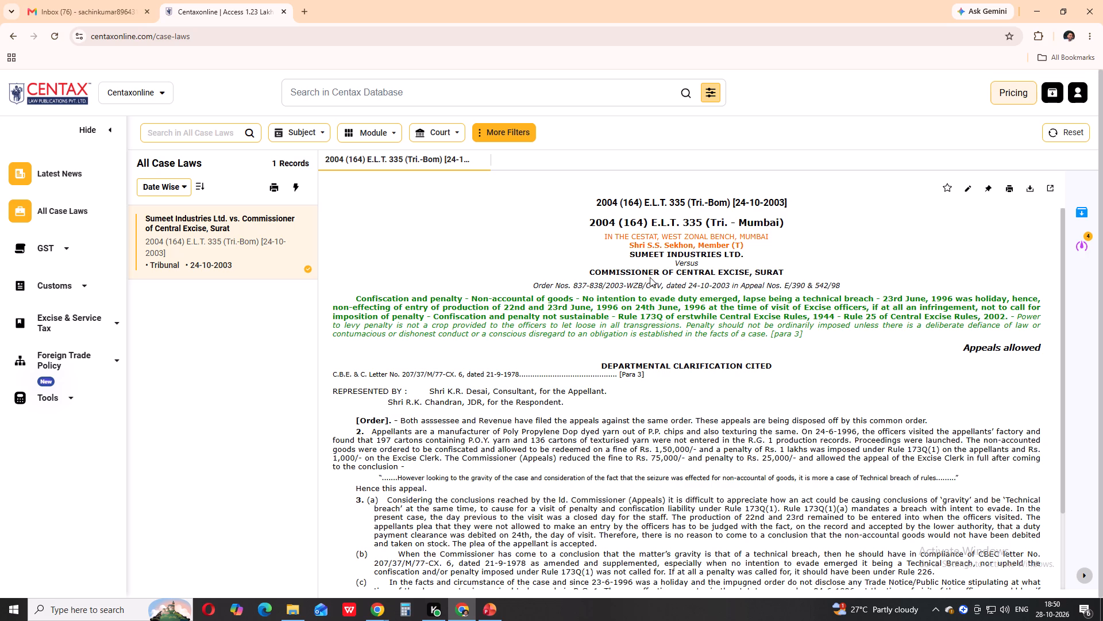
{"action": "left_click_drag", "start_coordinate": [527, 283], "coordinate": [884, 286]}
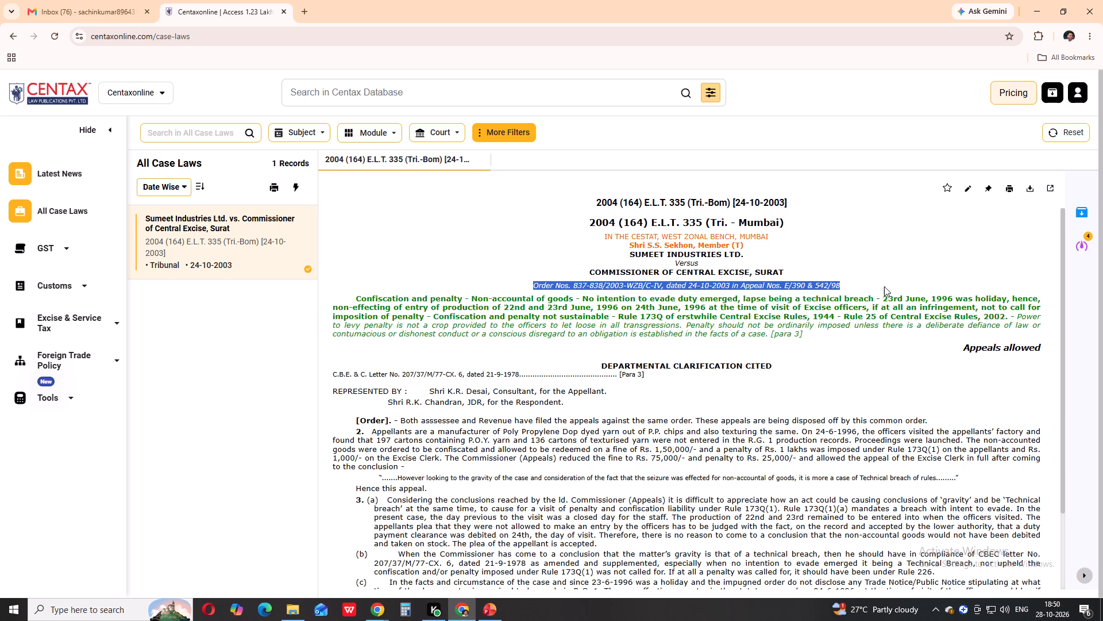
{"action": "left_click_drag", "start_coordinate": [884, 286], "coordinate": [871, 282]}
{"action": "left_click", "coordinate": [675, 232]}
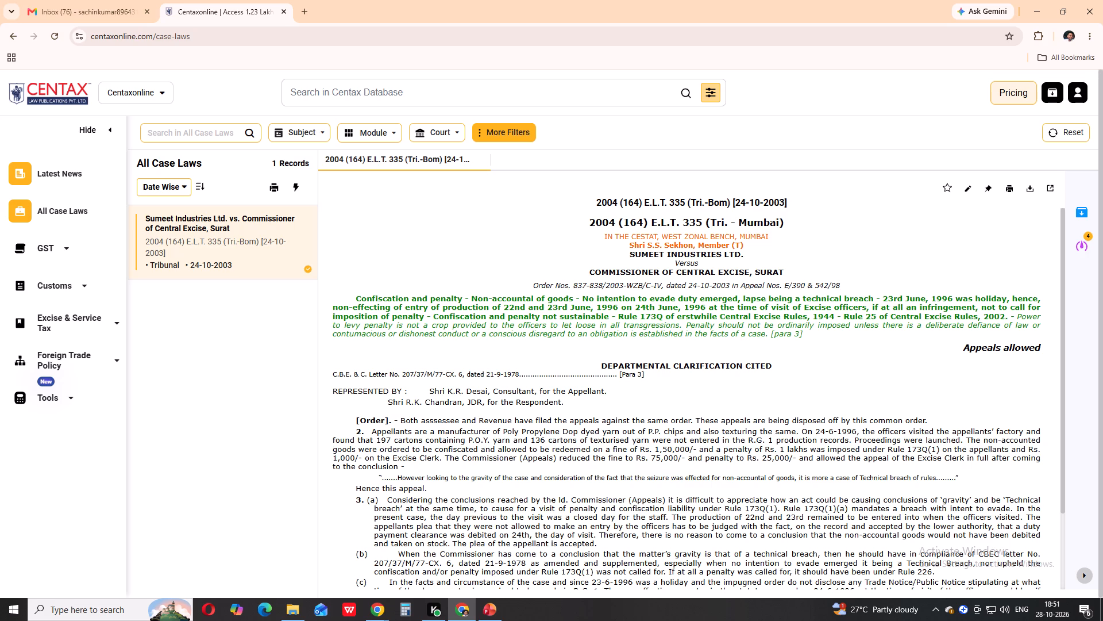
{"action": "left_click_drag", "start_coordinate": [526, 286], "coordinate": [726, 287]}
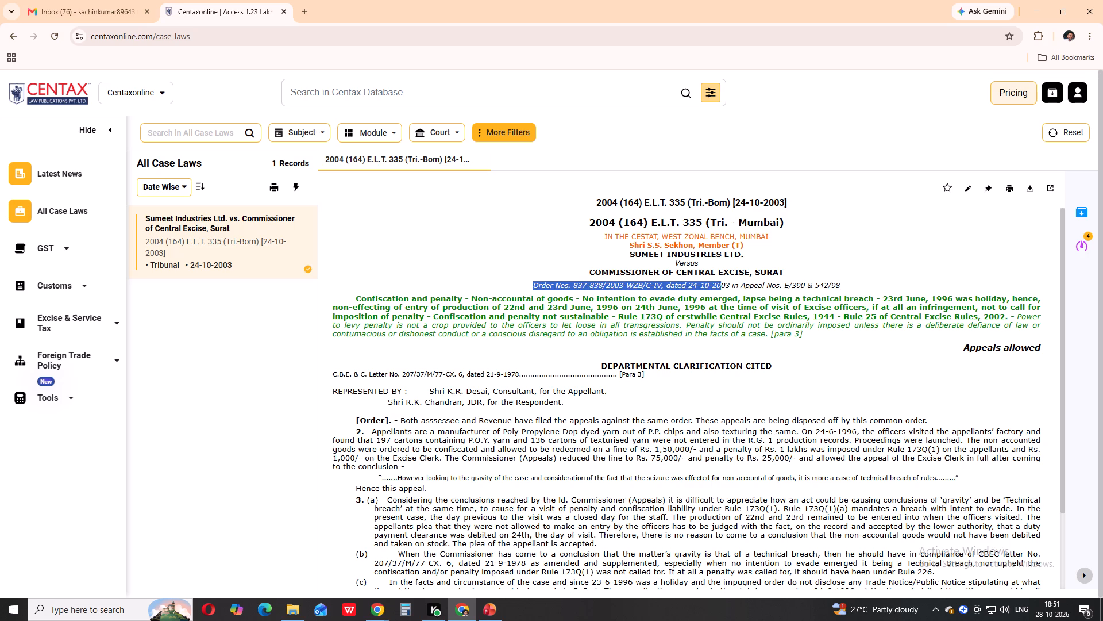
{"action": "left_click_drag", "start_coordinate": [726, 287], "coordinate": [862, 283]}
{"action": "left_click", "coordinate": [687, 228]}
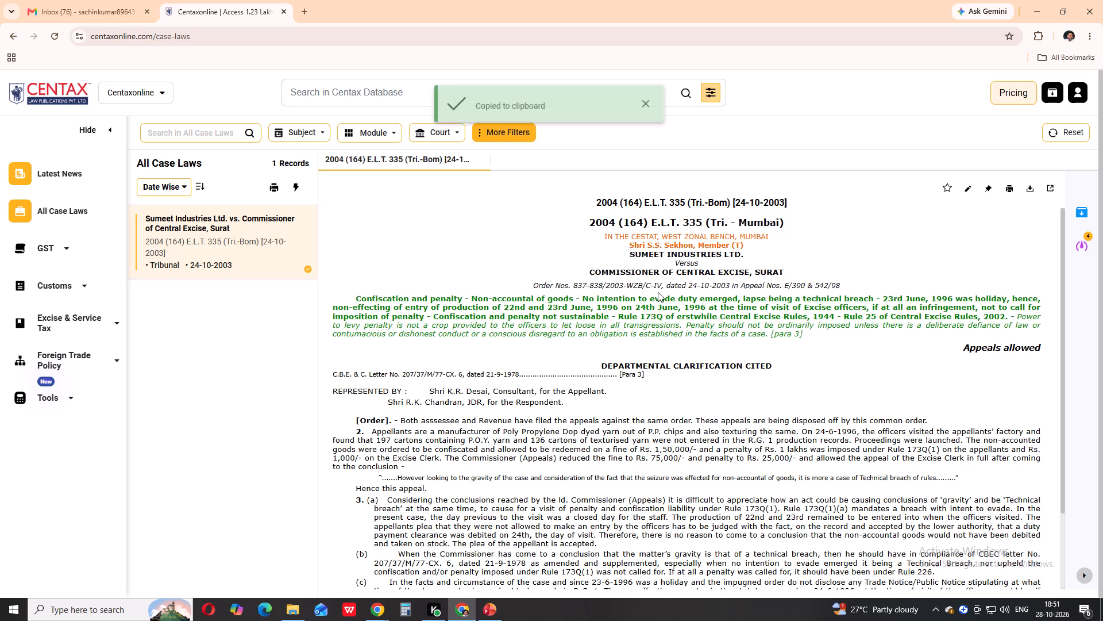
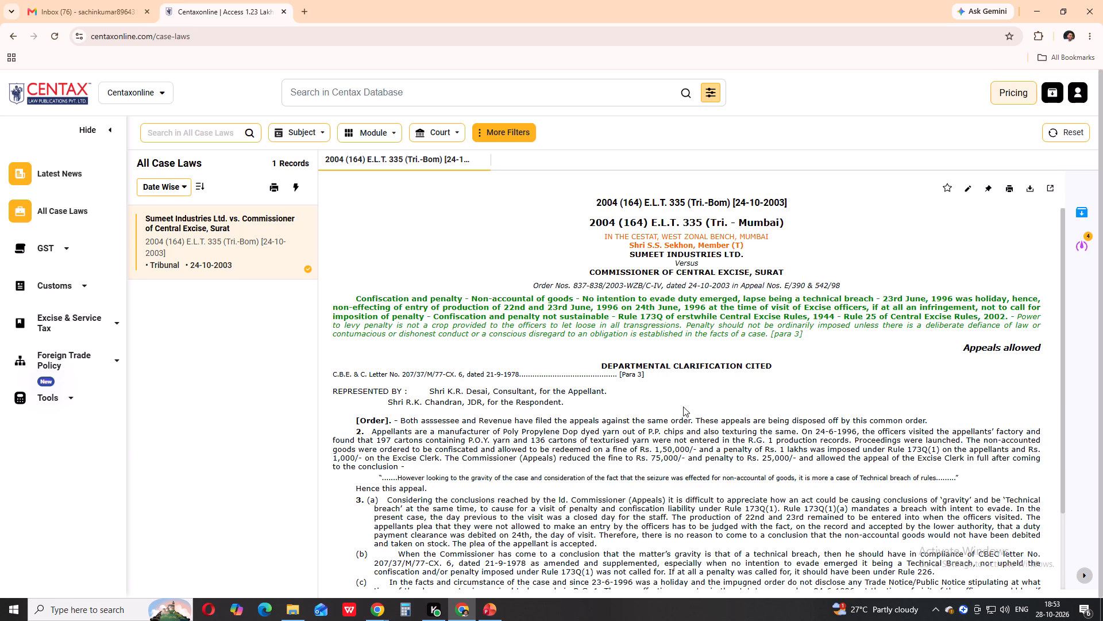
Copy the Order Nos. 837-838/2003-WZB/C-IV line again, through "Appeal Nos. E/390 & 542/98", from the Sumeet Industries judgment in Chrome.
{"action": "key", "text": "alt+Tab"}
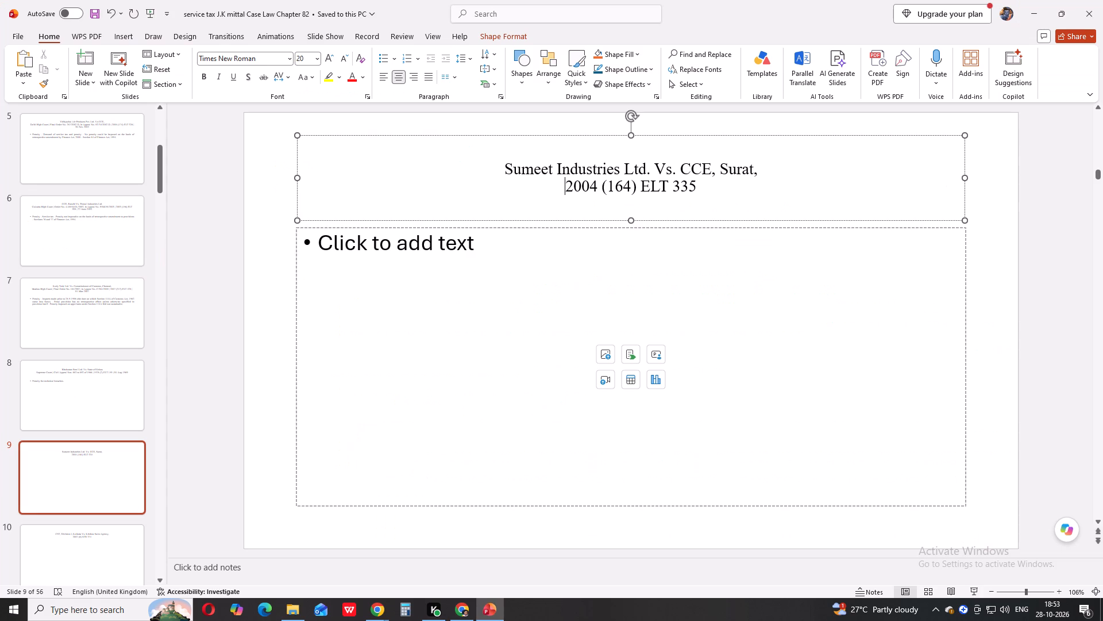
{"action": "key", "text": "alt+Tab"}
{"action": "left_click_drag", "start_coordinate": [534, 279], "coordinate": [614, 285]}
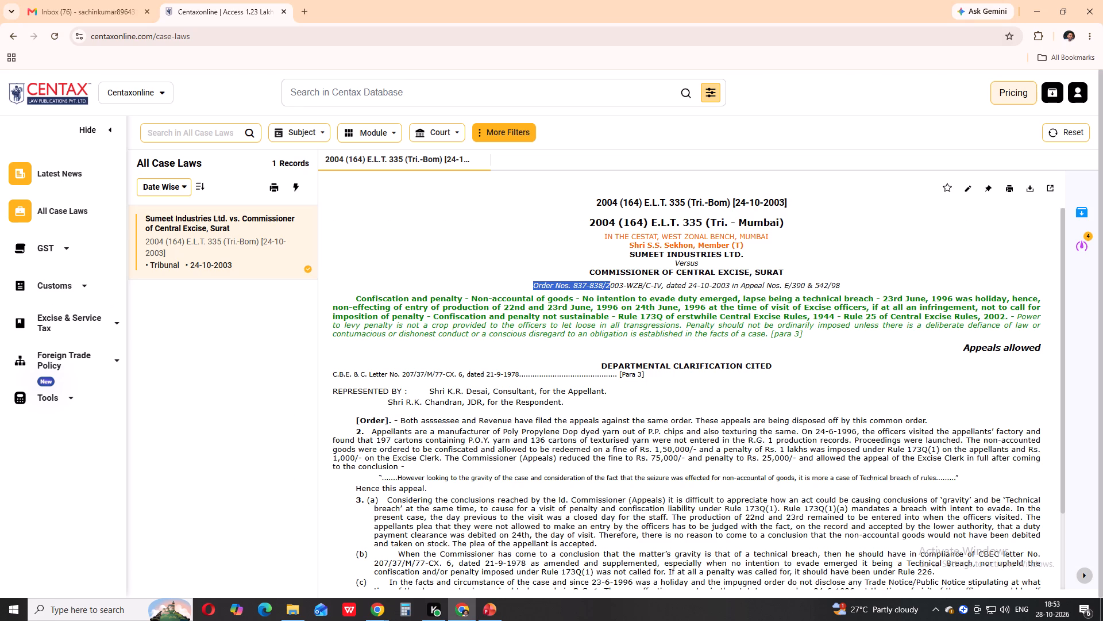
{"action": "left_click_drag", "start_coordinate": [614, 285], "coordinate": [869, 278]}
{"action": "left_click", "coordinate": [681, 226]}
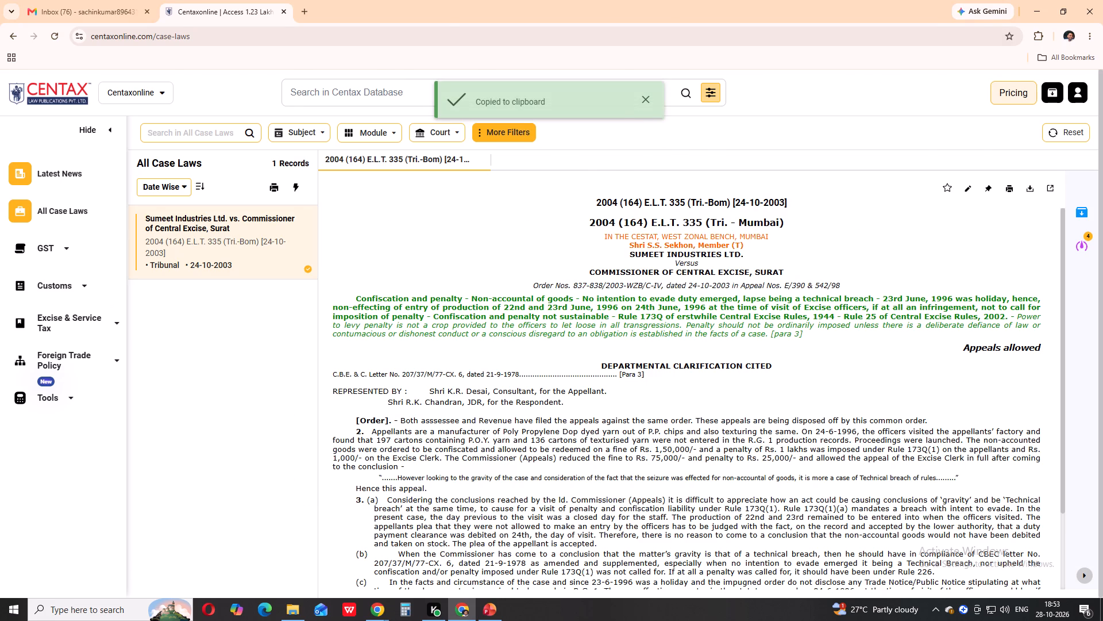
In slide 9's PowerPoint title, insert "Bombay High Court | " and the copied order line before the citation 2004 (164) ELT 335.
{"action": "key", "text": "alt+Tab"}
{"action": "key", "text": "alt+Tab"}
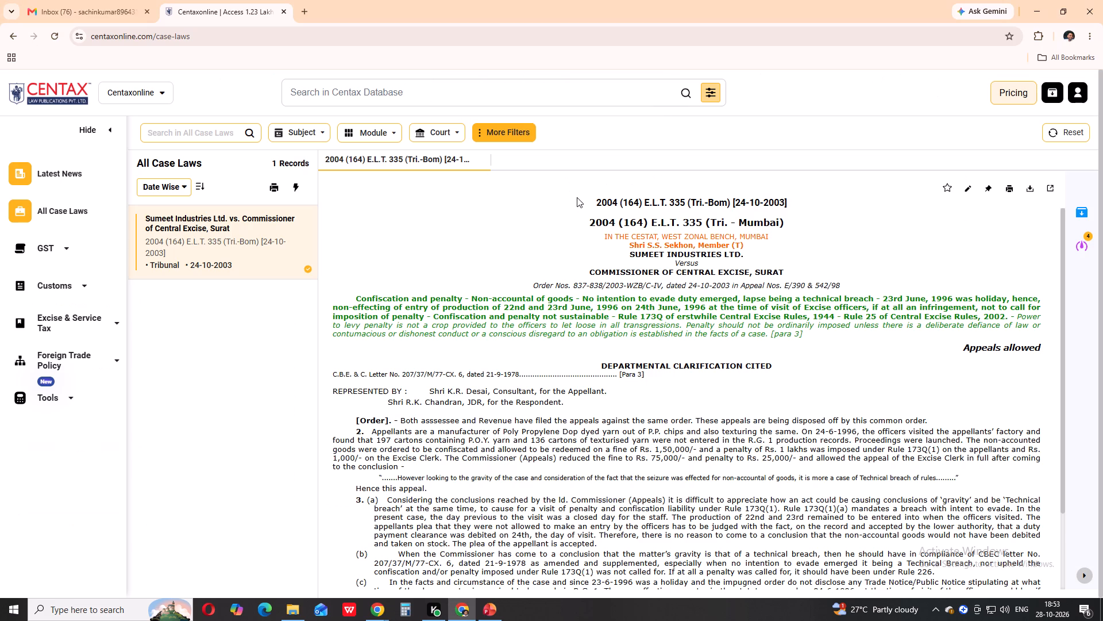
{"action": "key", "text": "alt+Tab"}
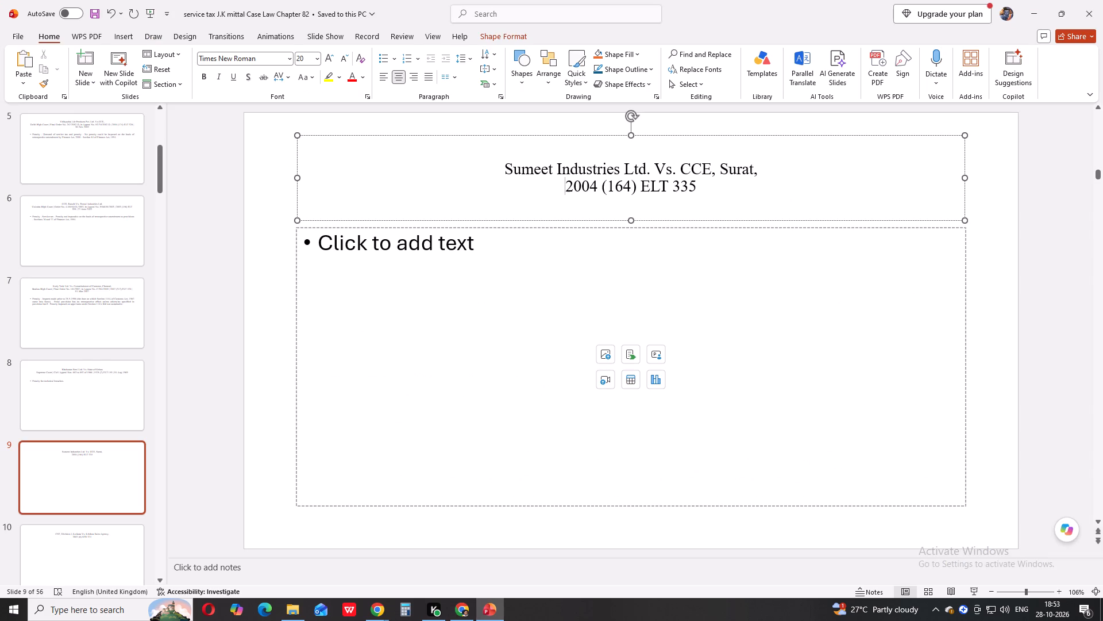
{"action": "type", "text": "Bombay High"}
{"action": "key", "text": "space"}
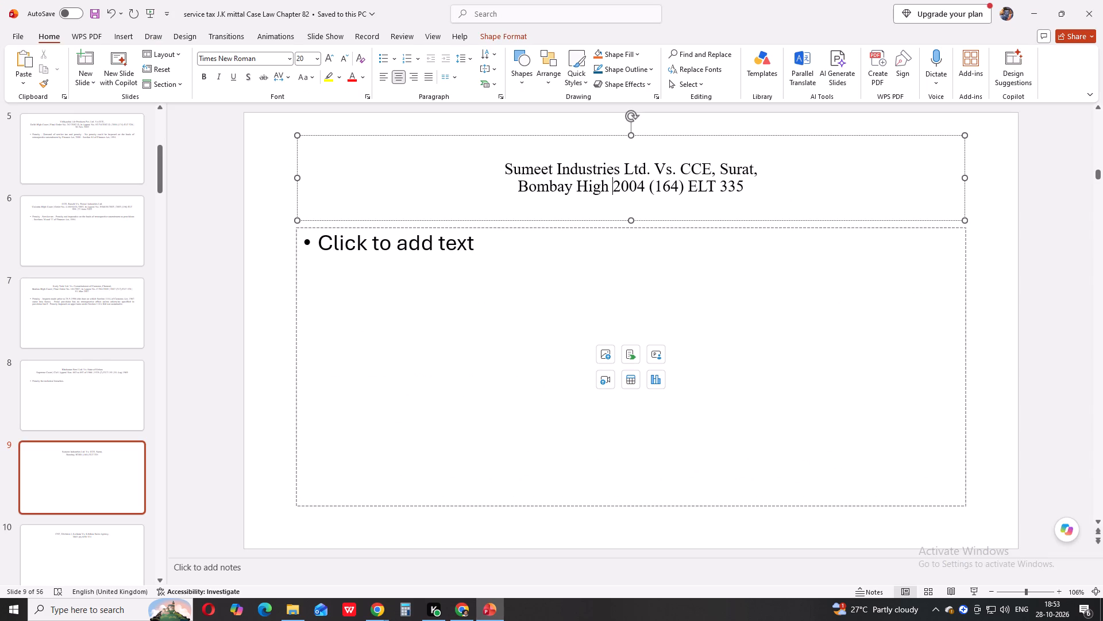
{"action": "key", "text": "shift+c"}
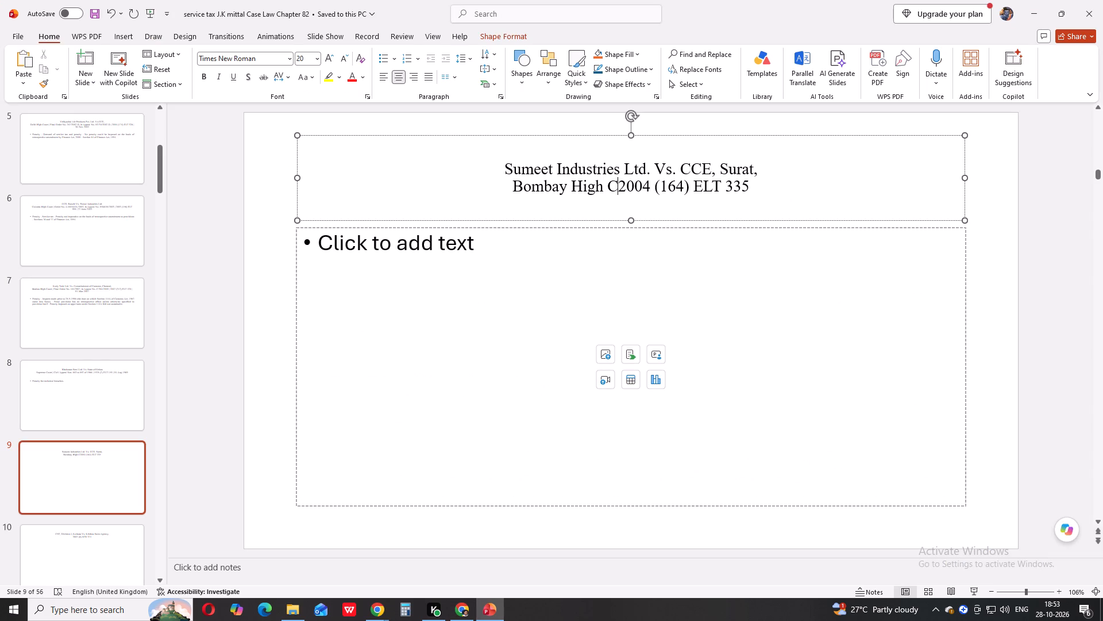
{"action": "type", "text": "ourt"}
{"action": "key", "text": "space"}
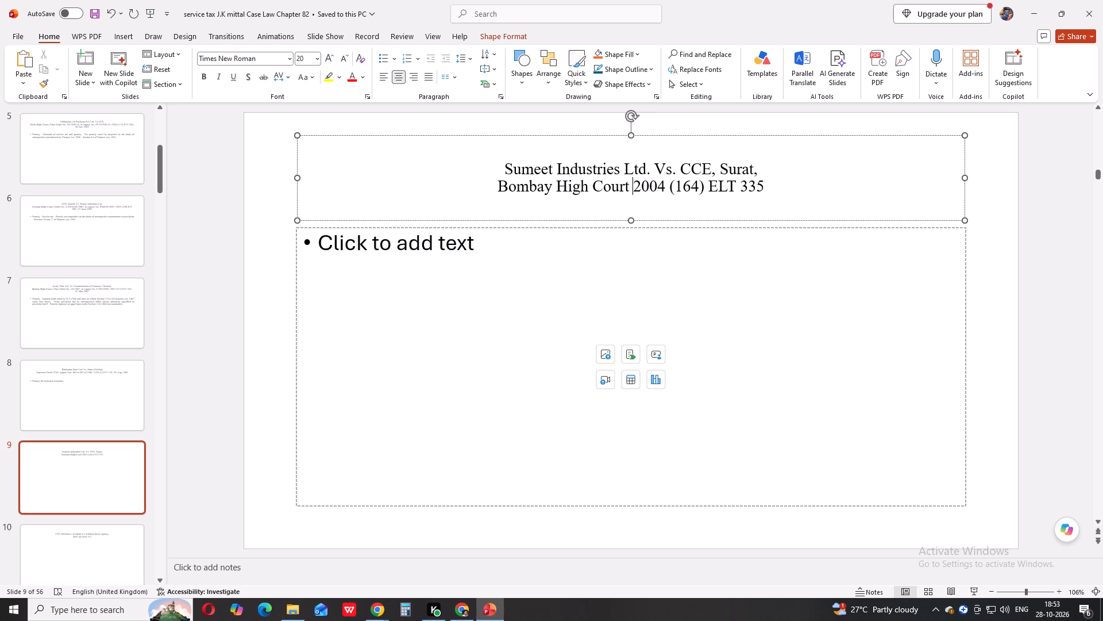
{"action": "type", "text": "|"}
{"action": "key", "text": "space"}
{"action": "key", "text": "ctrl+v"}
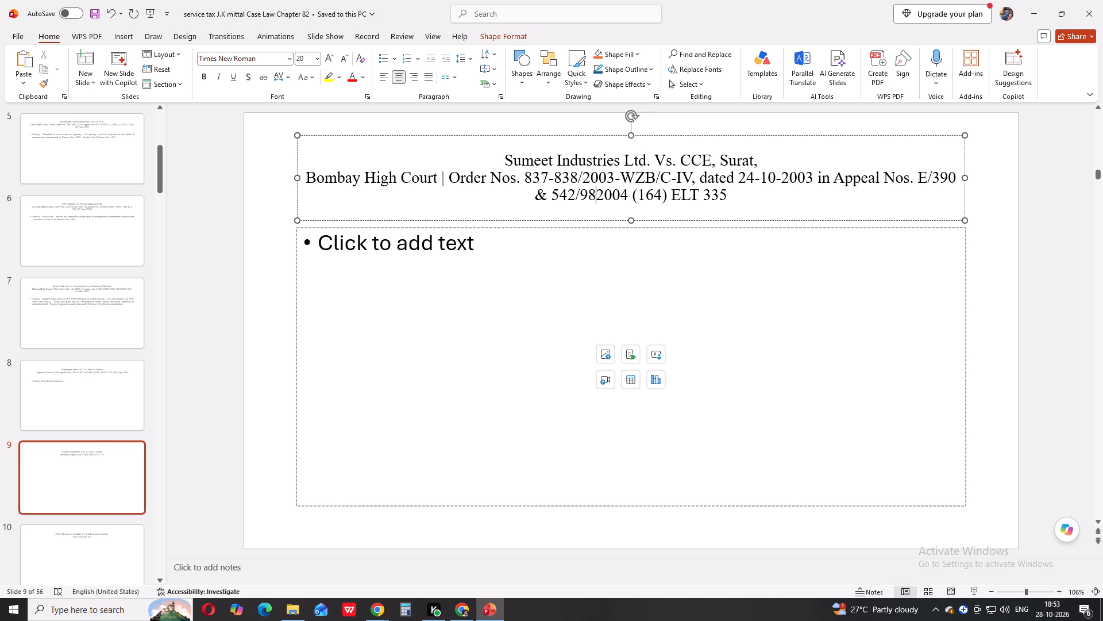
{"action": "key", "text": "space"}
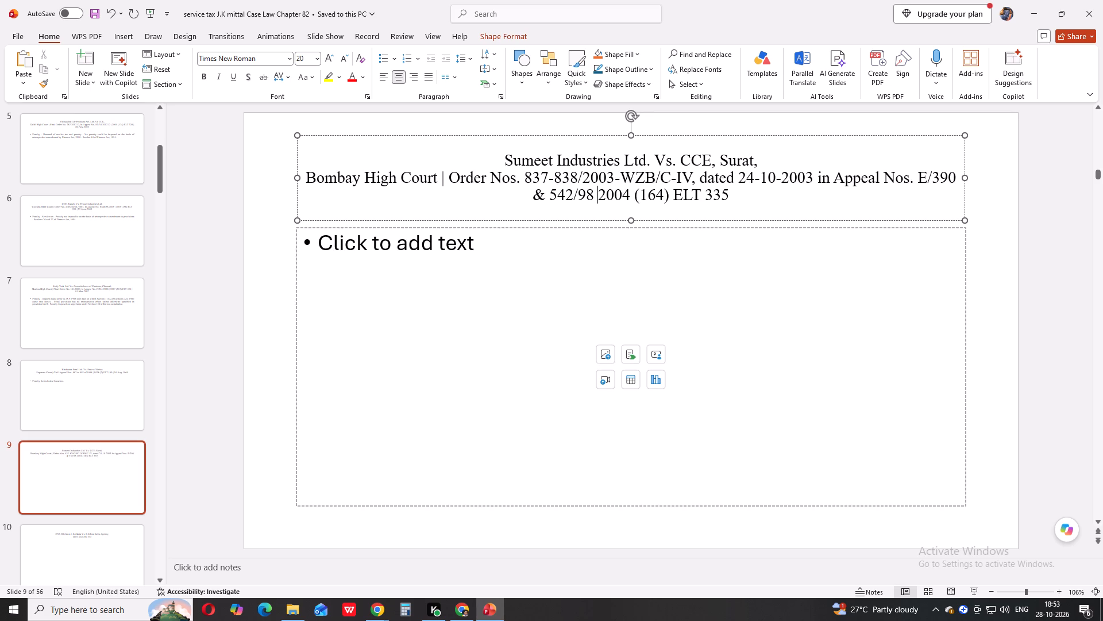
Delete "dated 24-10-2003" from slide 9's title and put a "|" separator before and after the citation 2004 (164) ELT 335.
{"action": "left_click_drag", "start_coordinate": [701, 179], "coordinate": [767, 174]}
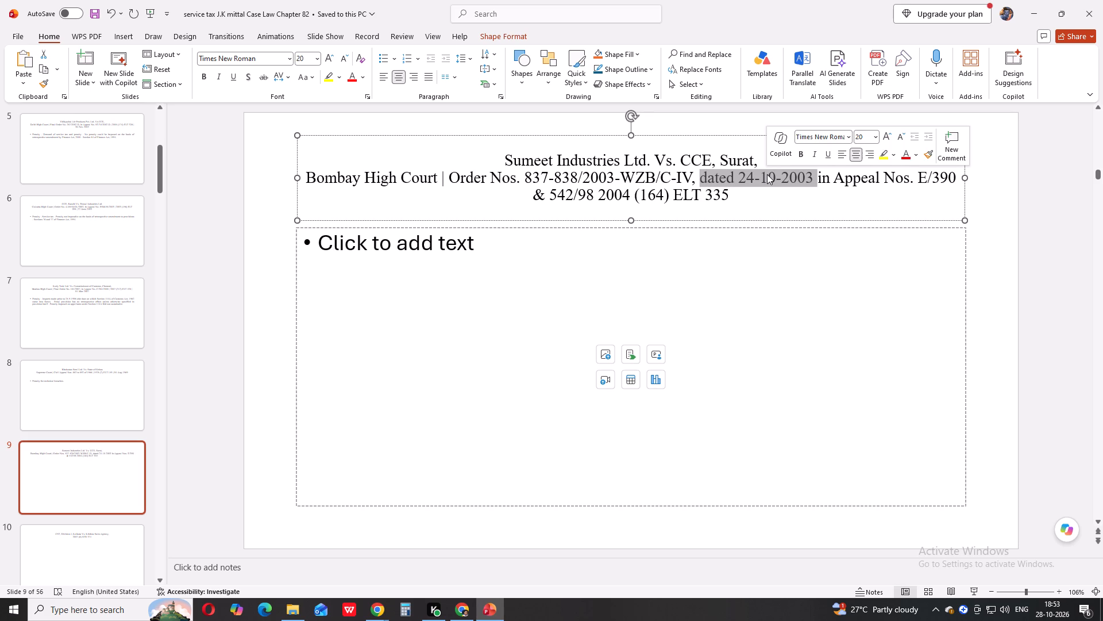
{"action": "key", "text": "BackSpace"}
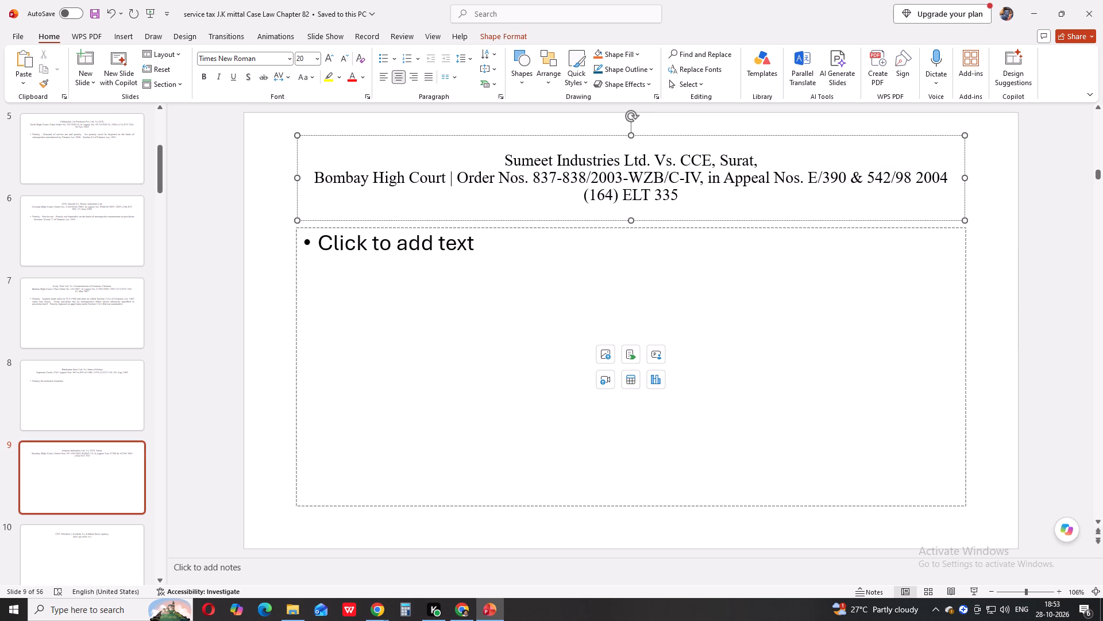
{"action": "left_click", "coordinate": [919, 175]}
{"action": "type", "text": "|"}
{"action": "key", "text": "space"}
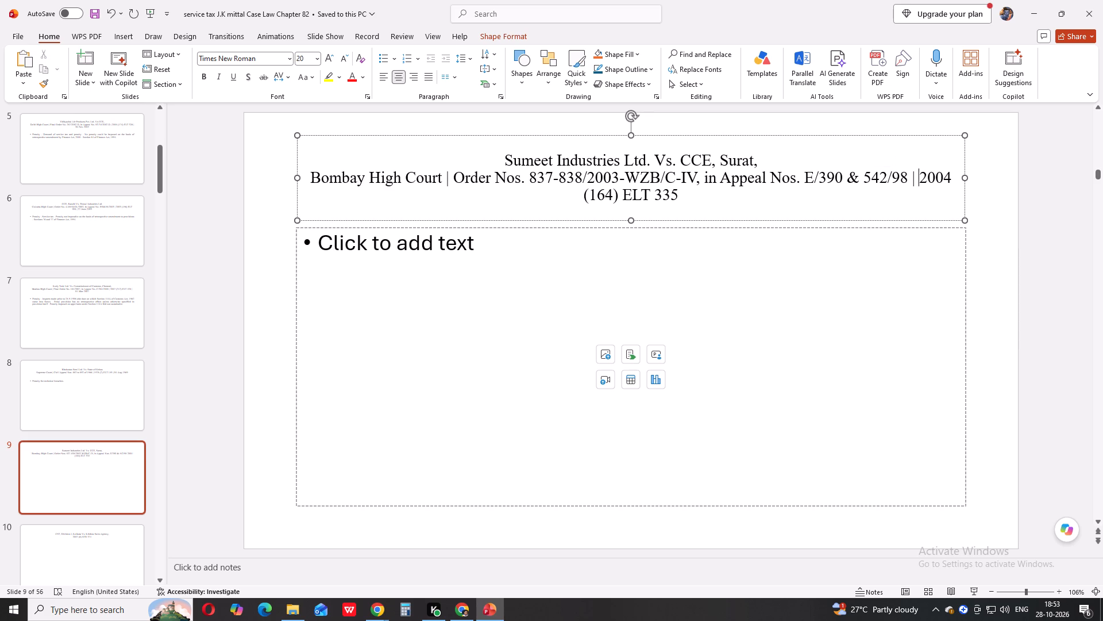
{"action": "left_click", "coordinate": [800, 197]}
{"action": "type", "text": "|"}
{"action": "key", "text": "space"}
Switch to the Sumeet Industries judgment on Centax in Chrome.
{"action": "key", "text": "alt+Tab"}
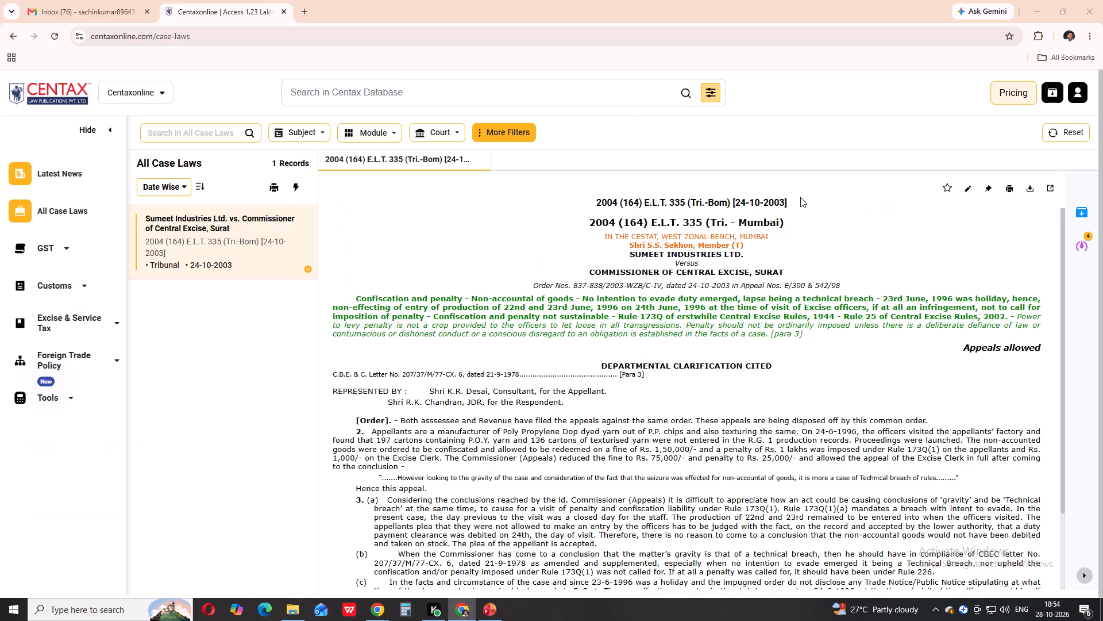
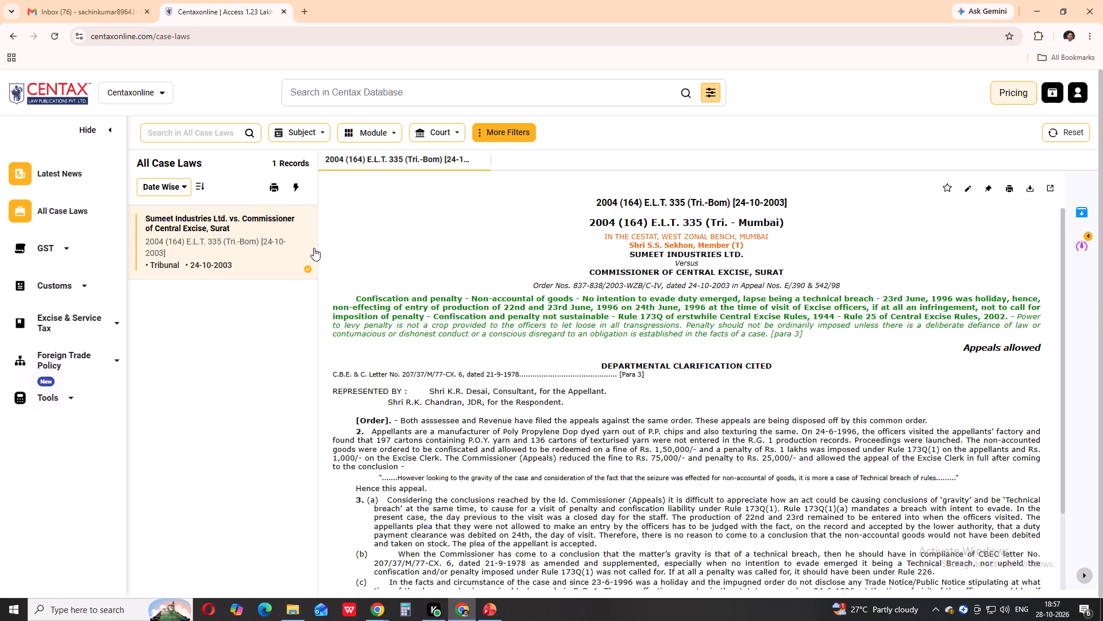
Compare slide 9's title in PowerPoint with the court, order line and date in the Sumeet Industries judgment on Centax in Chrome.
{"action": "key", "text": "alt+Tab"}
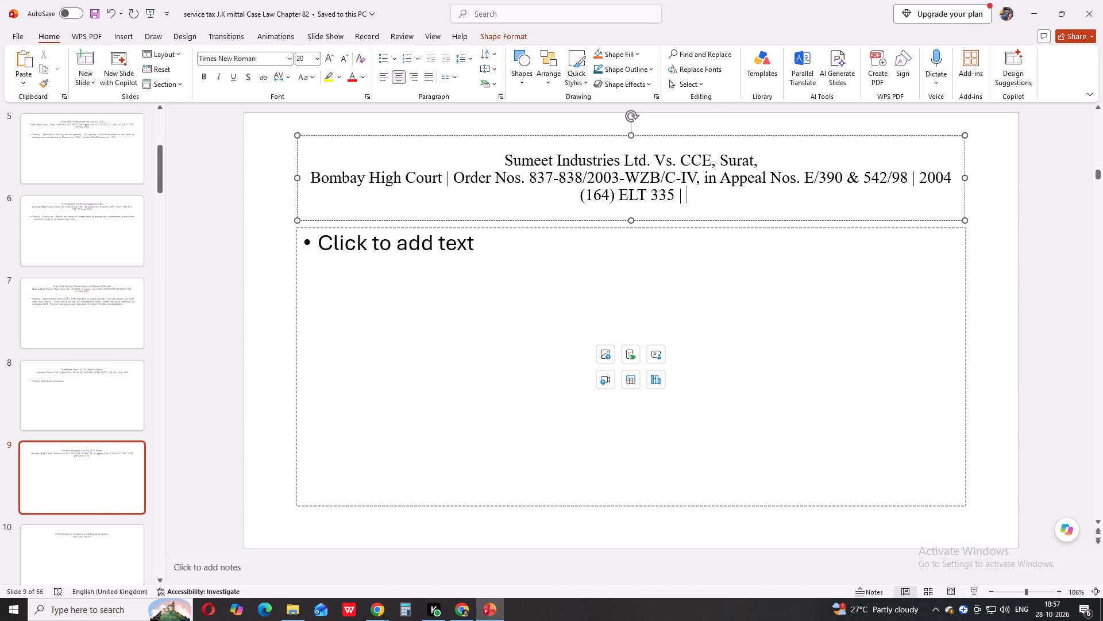
{"action": "key", "text": "alt+Tab"}
{"action": "key", "text": "alt+Tab"}
{"action": "key", "text": "alt+Tab"}
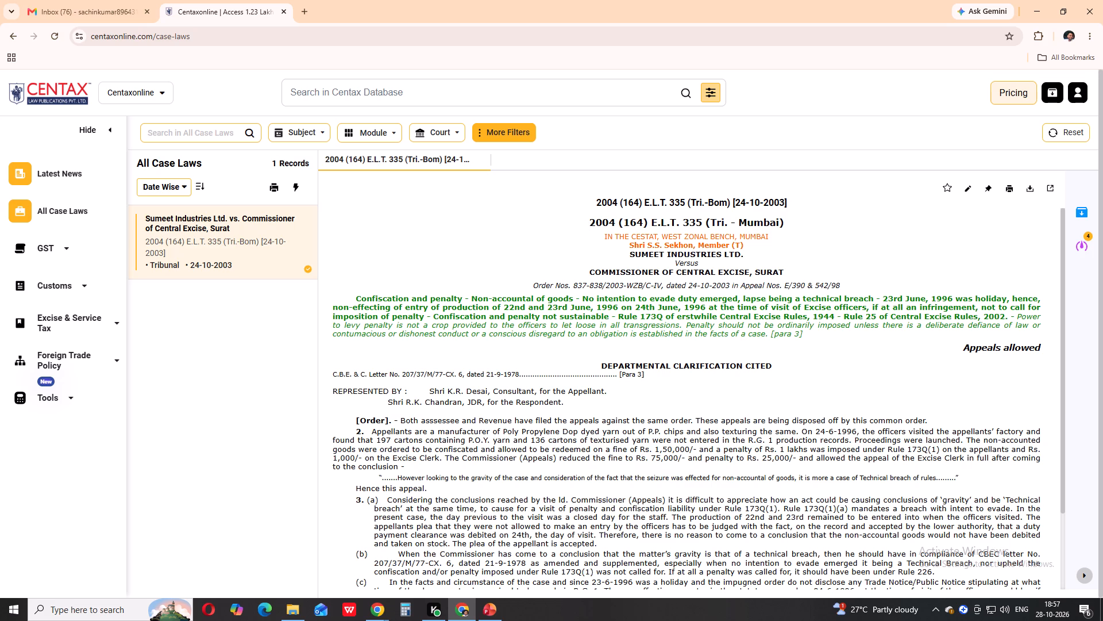
{"action": "key", "text": "alt+Tab"}
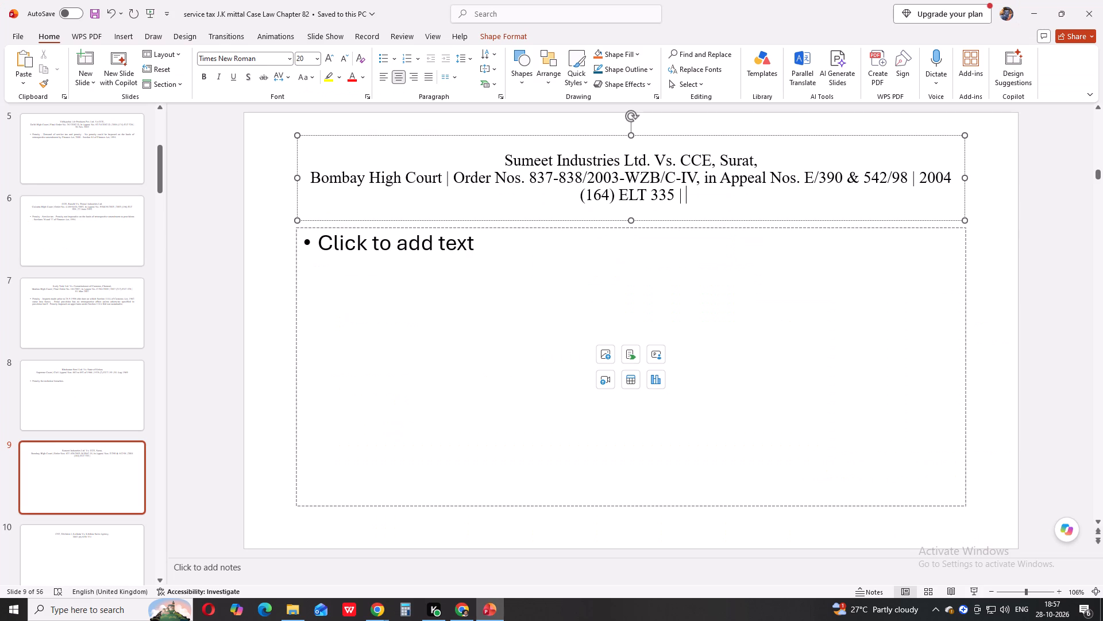
{"action": "key", "text": "alt+Tab"}
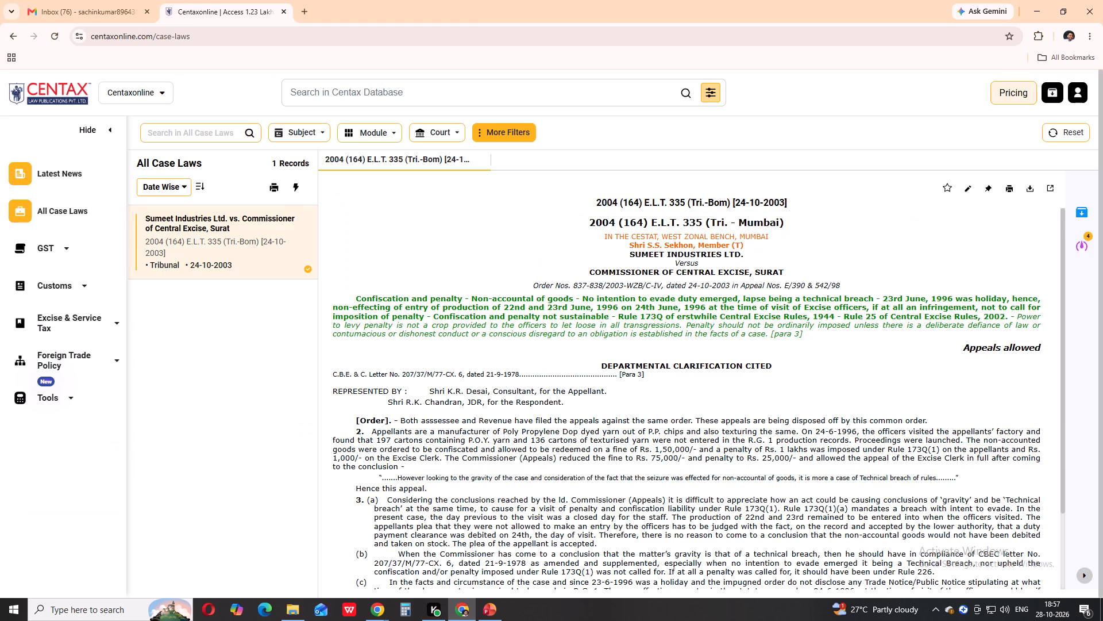
{"action": "left_click_drag", "start_coordinate": [530, 283], "coordinate": [844, 283]}
{"action": "left_click", "coordinate": [677, 231]}
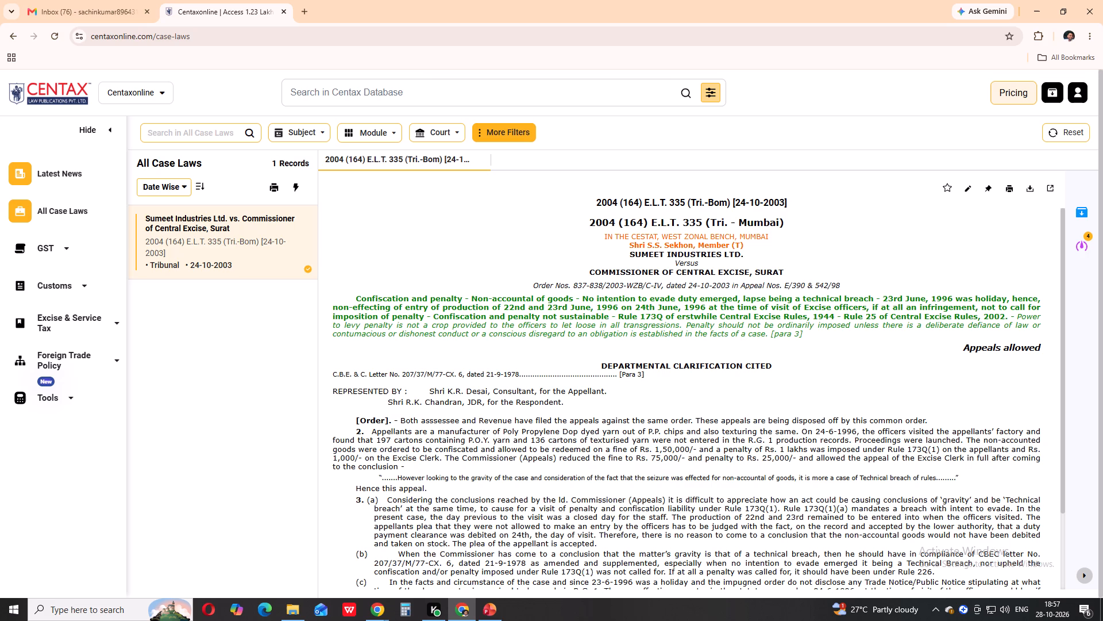
{"action": "key", "text": "alt+Tab"}
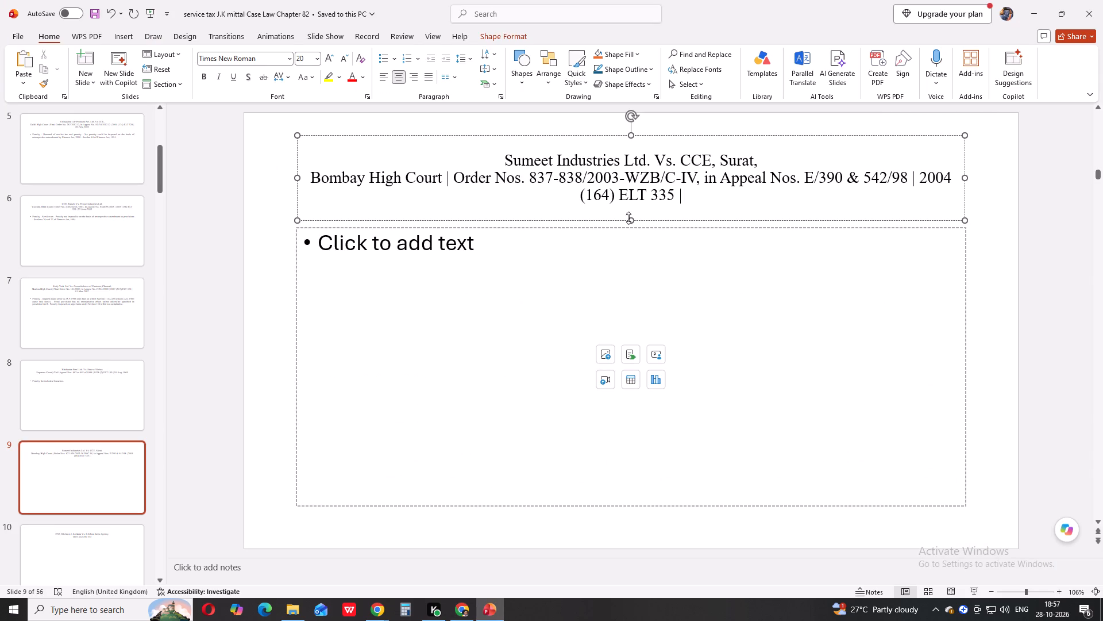
{"action": "key", "text": "alt+Tab"}
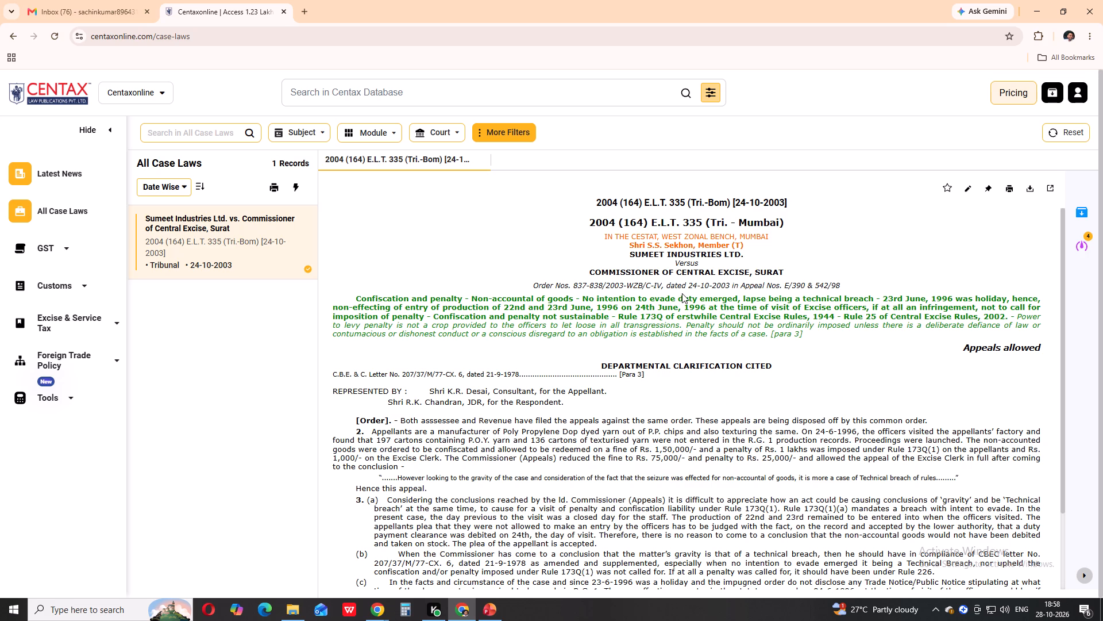
{"action": "key", "text": "alt+Tab"}
{"action": "key", "text": "alt+Tab"}
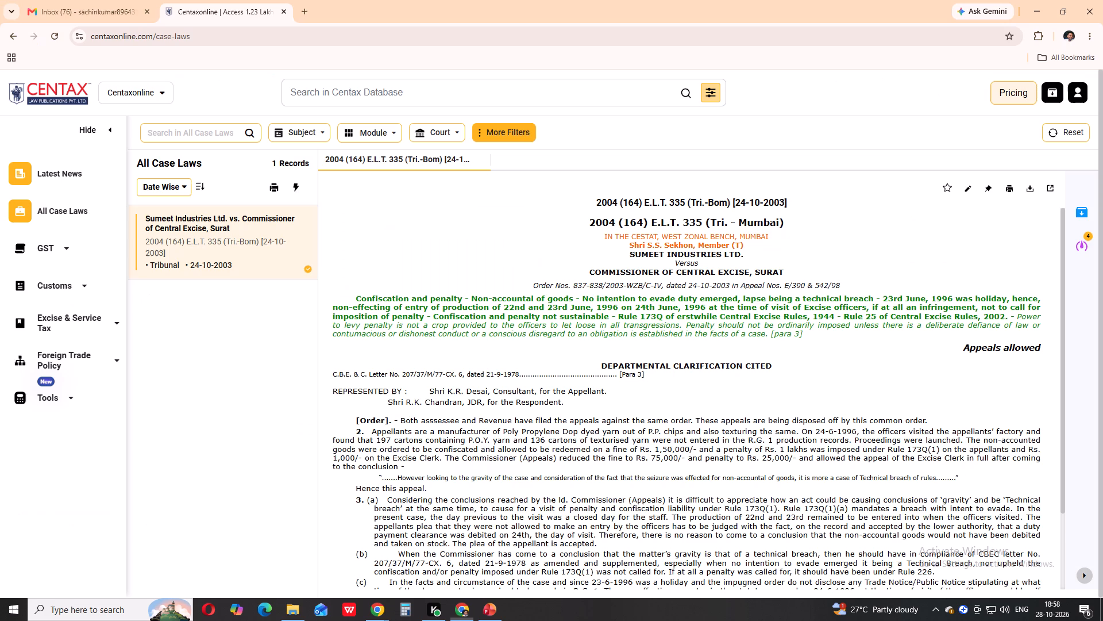
Copy the bold headnote of the Sumeet Industries judgment, from "Confiscation and penalty" through "Rule 25 of Central Excise Rules, 2002.".
{"action": "left_click_drag", "start_coordinate": [355, 295], "coordinate": [524, 309]}
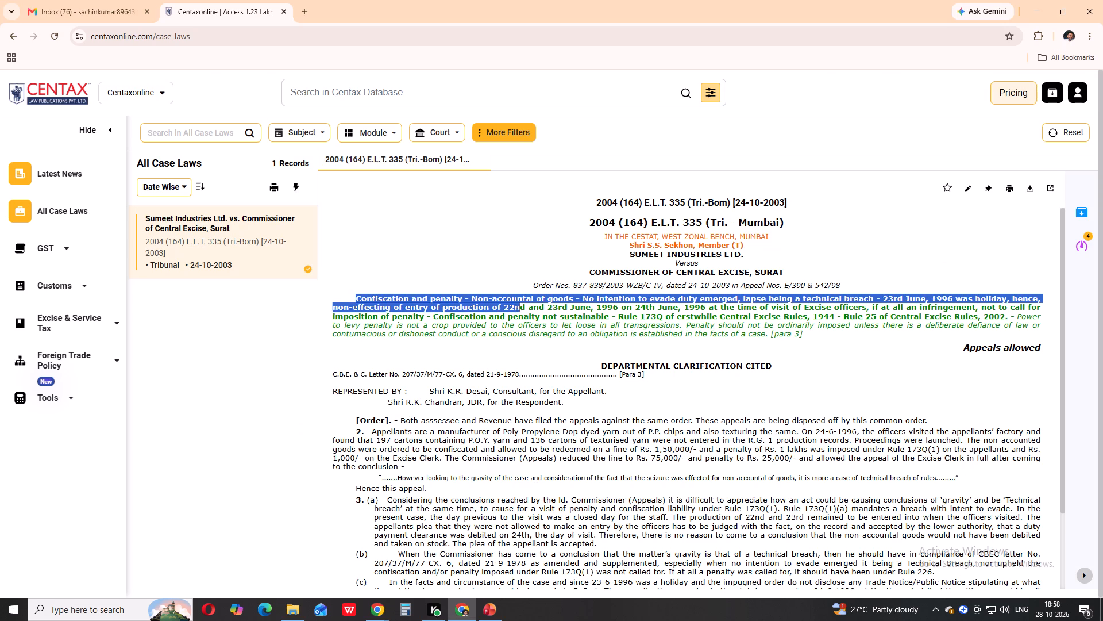
{"action": "left_click_drag", "start_coordinate": [524, 309], "coordinate": [948, 314]}
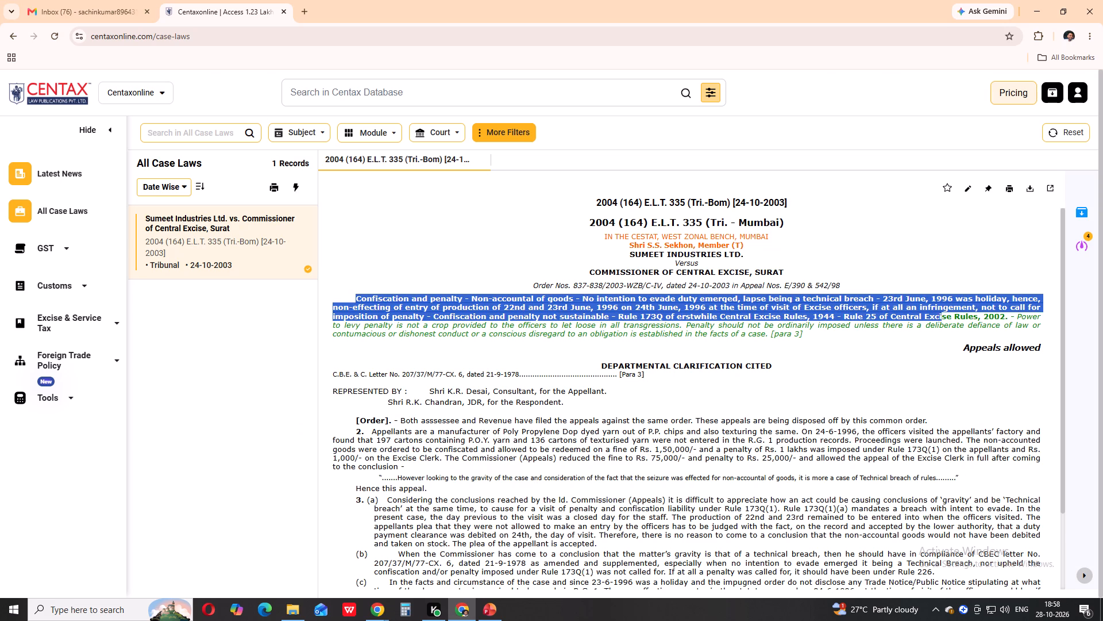
{"action": "left_click_drag", "start_coordinate": [948, 314], "coordinate": [1006, 313]}
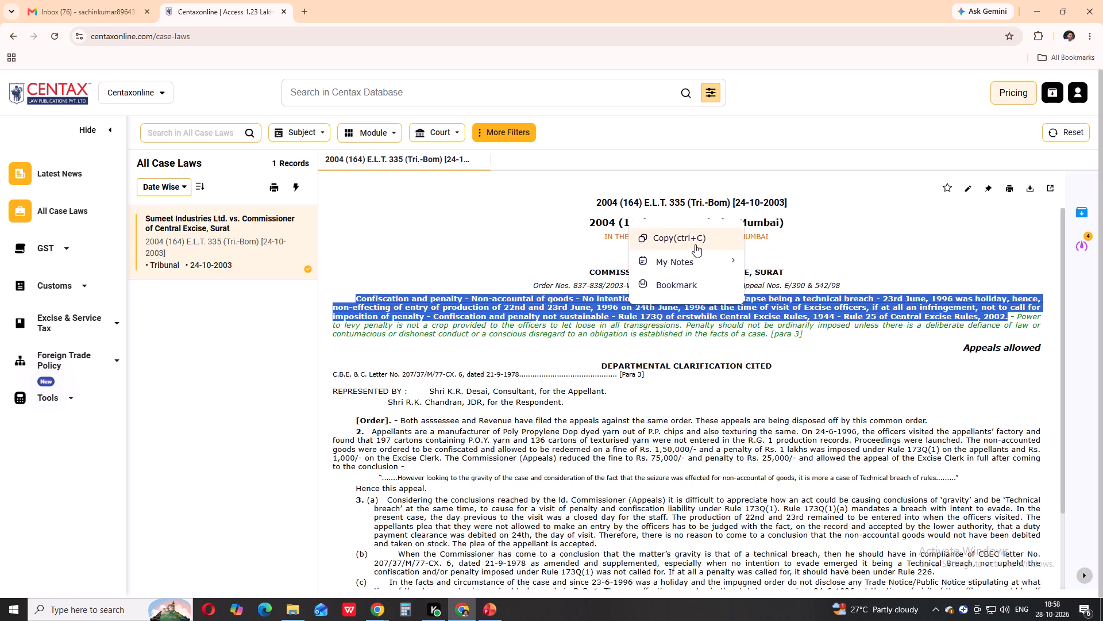
{"action": "left_click", "coordinate": [695, 244]}
{"action": "scroll", "coordinate": [629, 268], "scroll_direction": "up", "scroll_amount": 3}
{"action": "scroll", "coordinate": [629, 268], "scroll_direction": "down", "scroll_amount": 3}
{"action": "scroll", "coordinate": [629, 268], "scroll_direction": "up", "scroll_amount": 7}
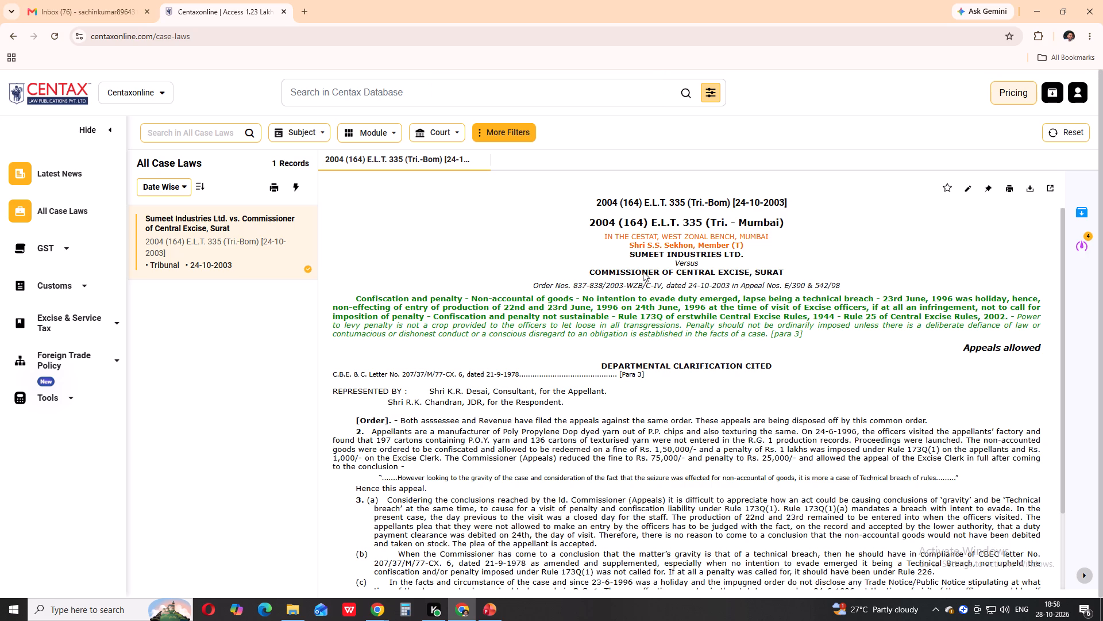
{"action": "left_click_drag", "start_coordinate": [356, 294], "coordinate": [835, 316]}
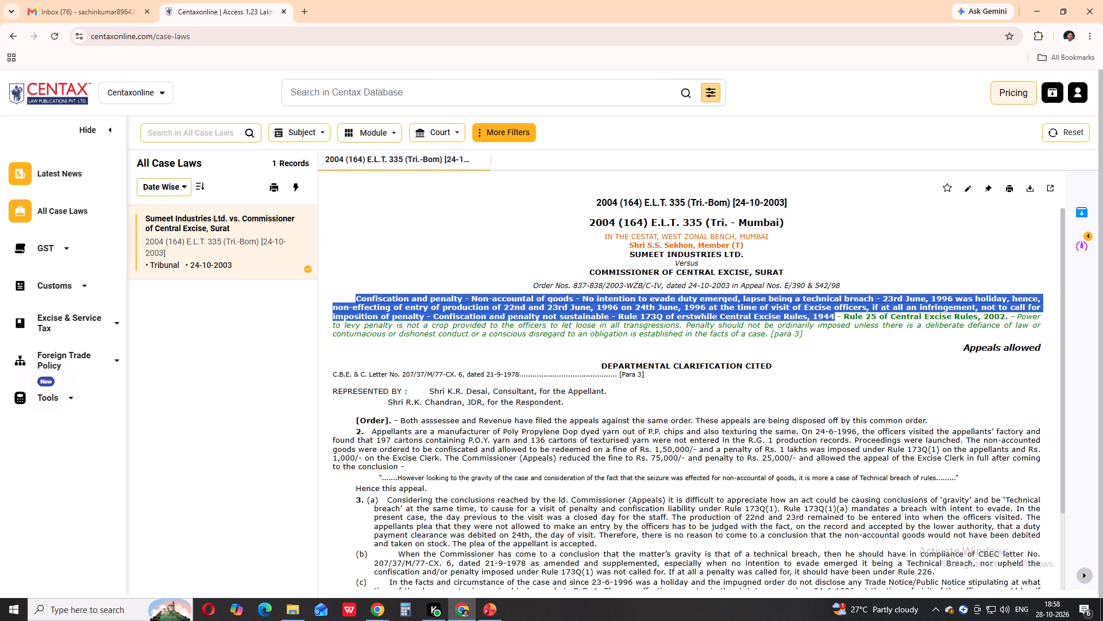
{"action": "left_click_drag", "start_coordinate": [835, 316], "coordinate": [1009, 312]}
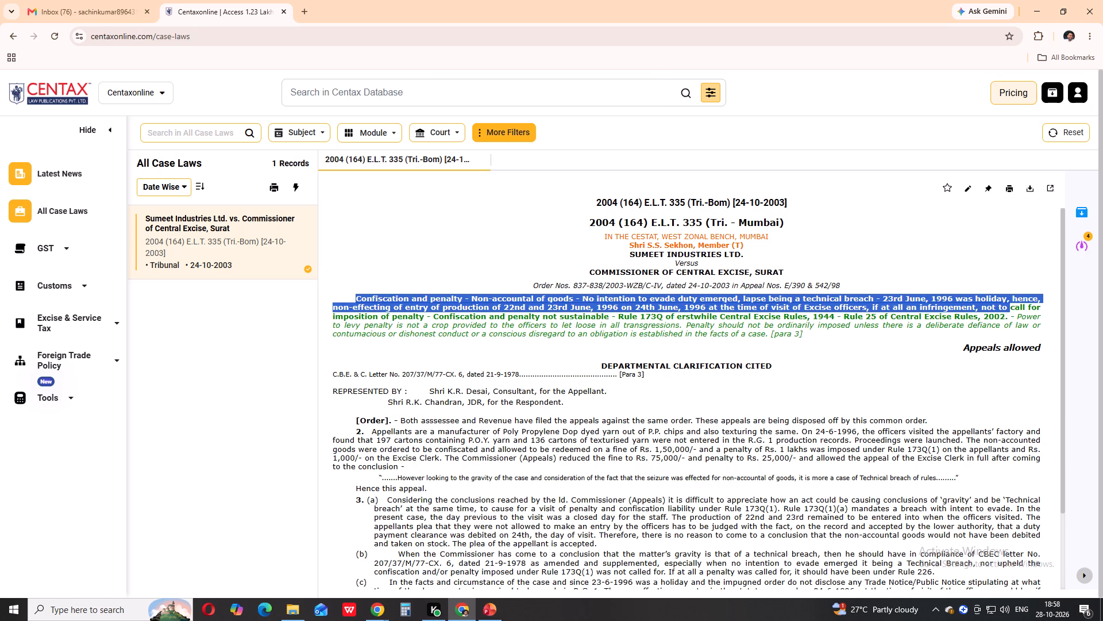
{"action": "left_click_drag", "start_coordinate": [1009, 312], "coordinate": [1008, 314]}
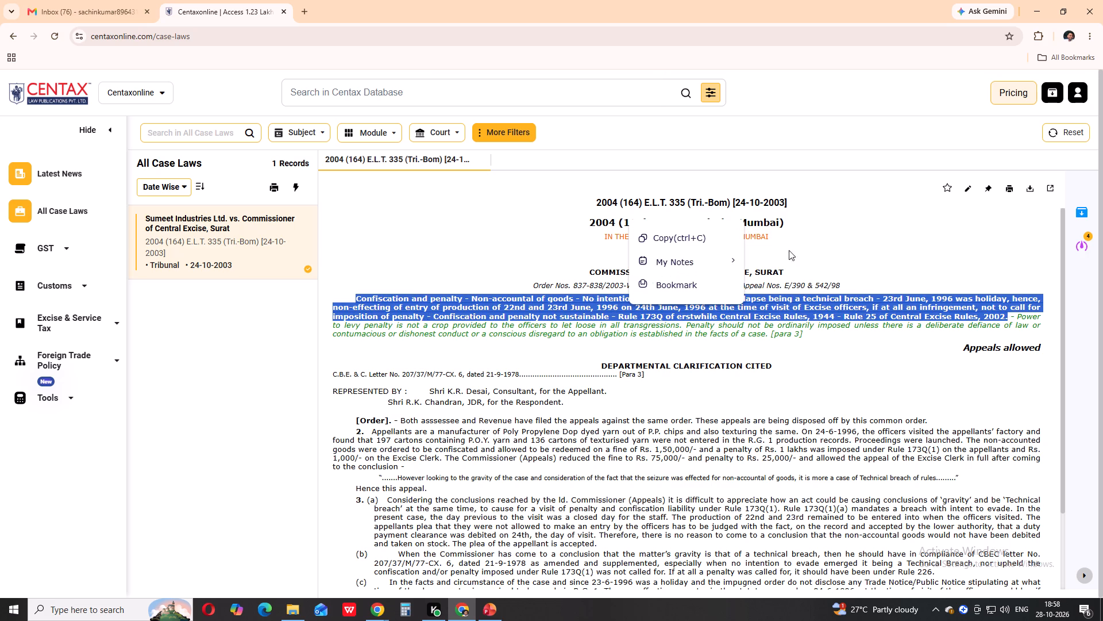
{"action": "left_click", "coordinate": [714, 239]}
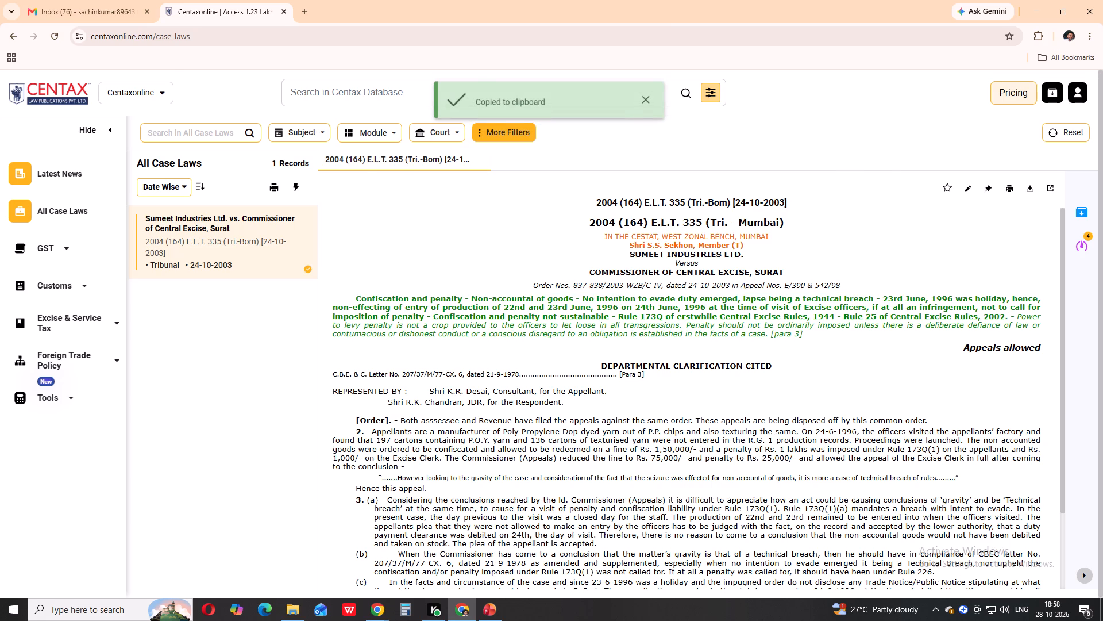
Switch to PowerPoint and add the date 24-Oct-2003 at the end of slide 9's title.
{"action": "key", "text": "alt+Tab"}
{"action": "type", "text": "24-"}
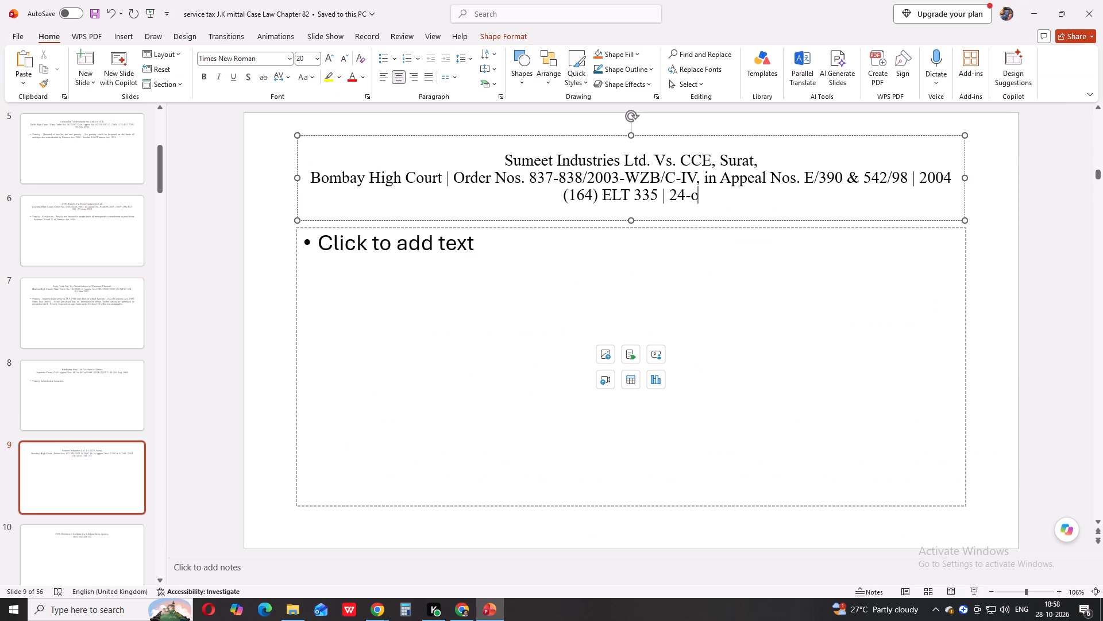
{"action": "key", "text": "BackSpace"}
{"action": "key", "text": "BackSpace"}
{"action": "key", "text": "BackSpace"}
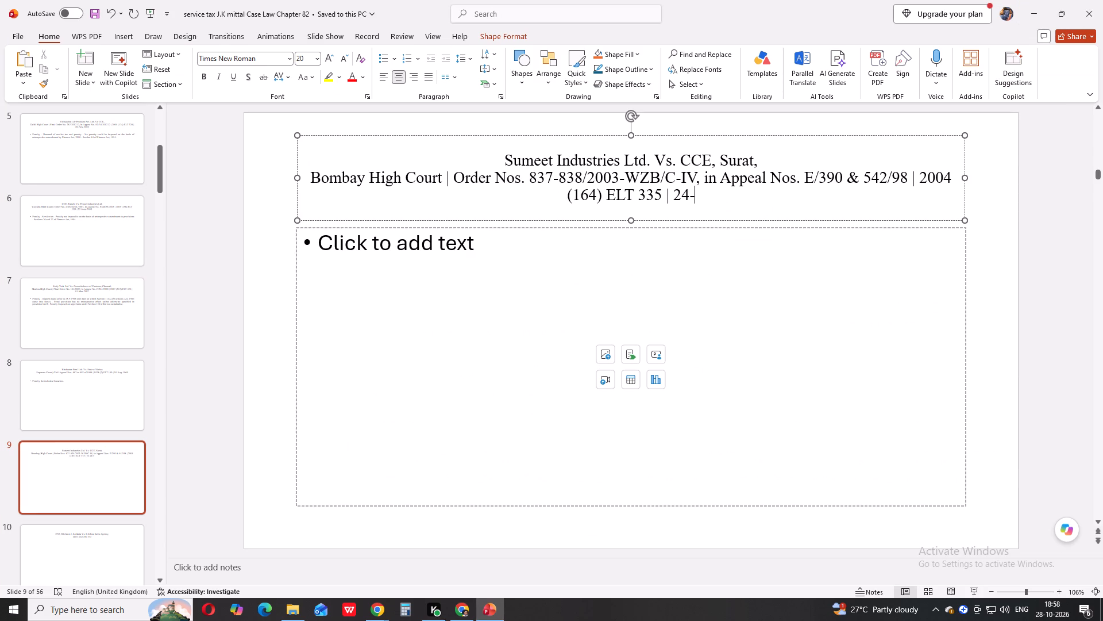
{"action": "type", "text": "Oct"}
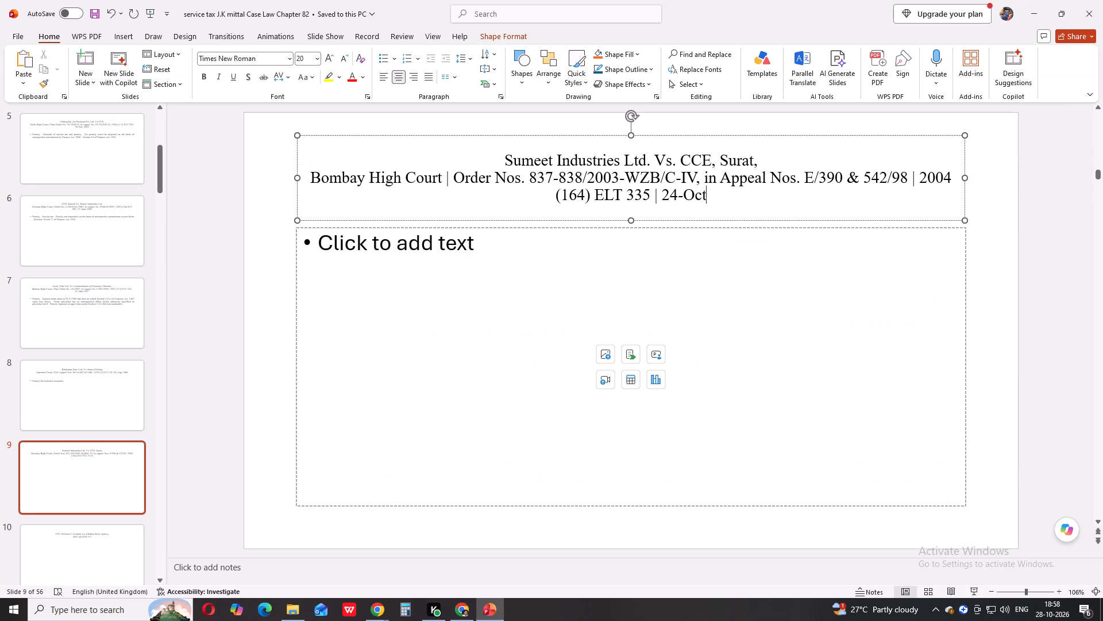
{"action": "type", "text": "-2003"}
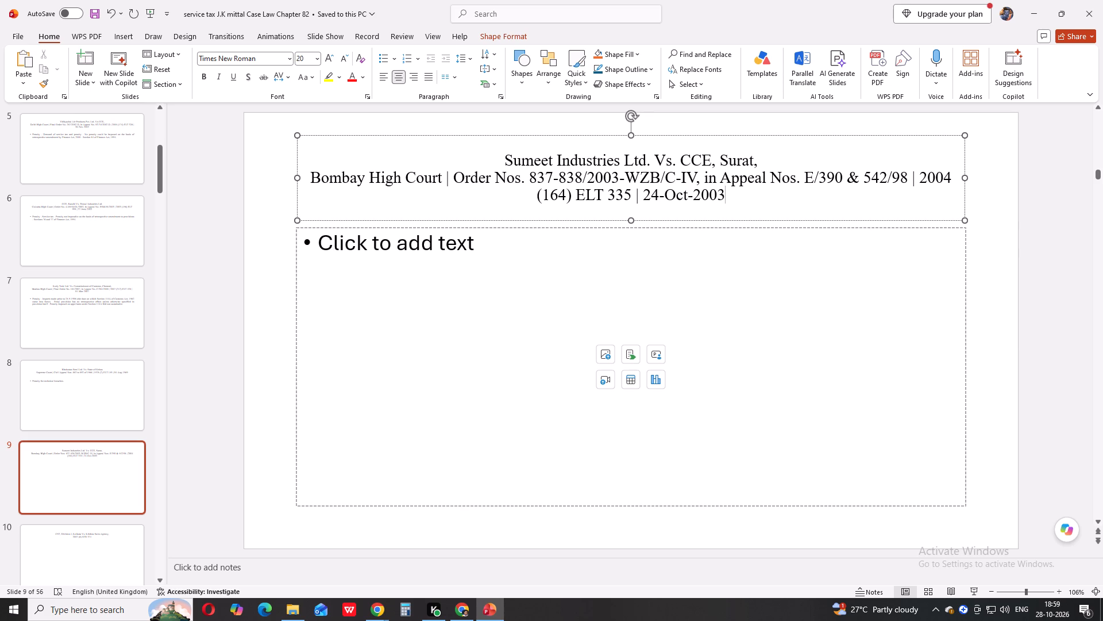
Paste the copied headnote into slide 9's empty body placeholder.
{"action": "left_click", "coordinate": [592, 279]}
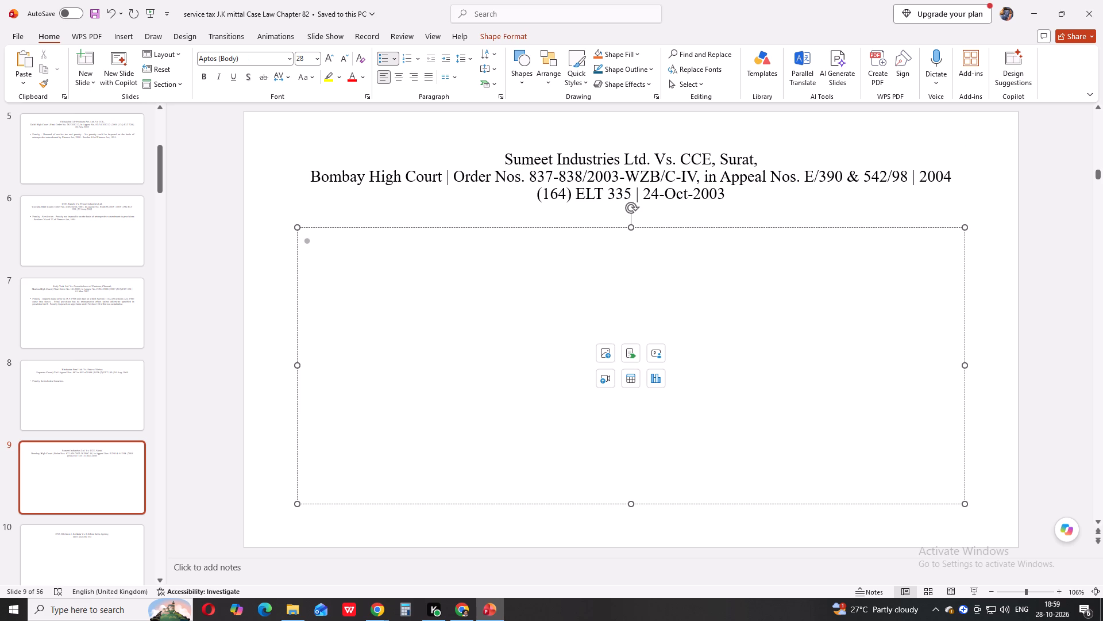
{"action": "key", "text": "ctrl+v"}
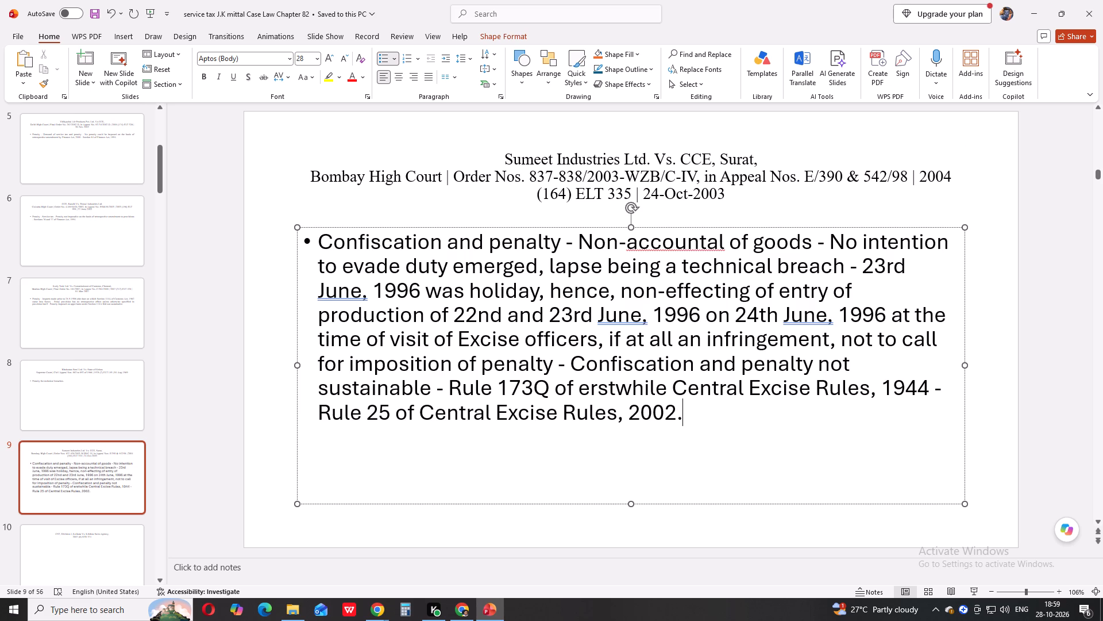
Format all of slide 9's body text as Times New Roman, size 20, justified, and save the presentation.
{"action": "key", "text": "ctrl+a"}
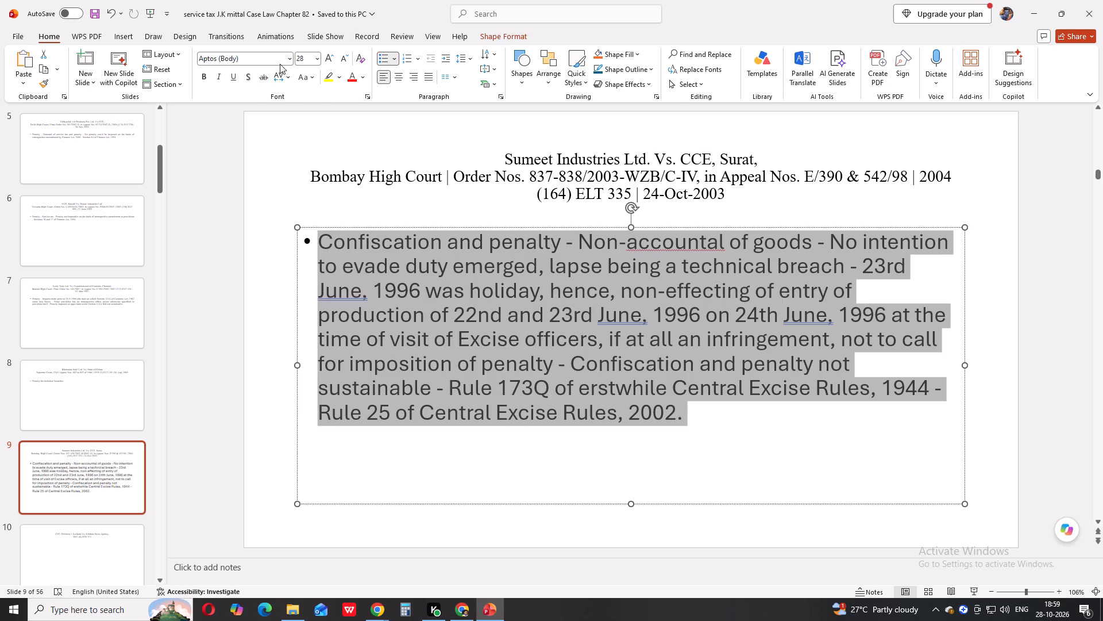
{"action": "left_click", "coordinate": [289, 59]}
{"action": "left_click", "coordinate": [278, 144]}
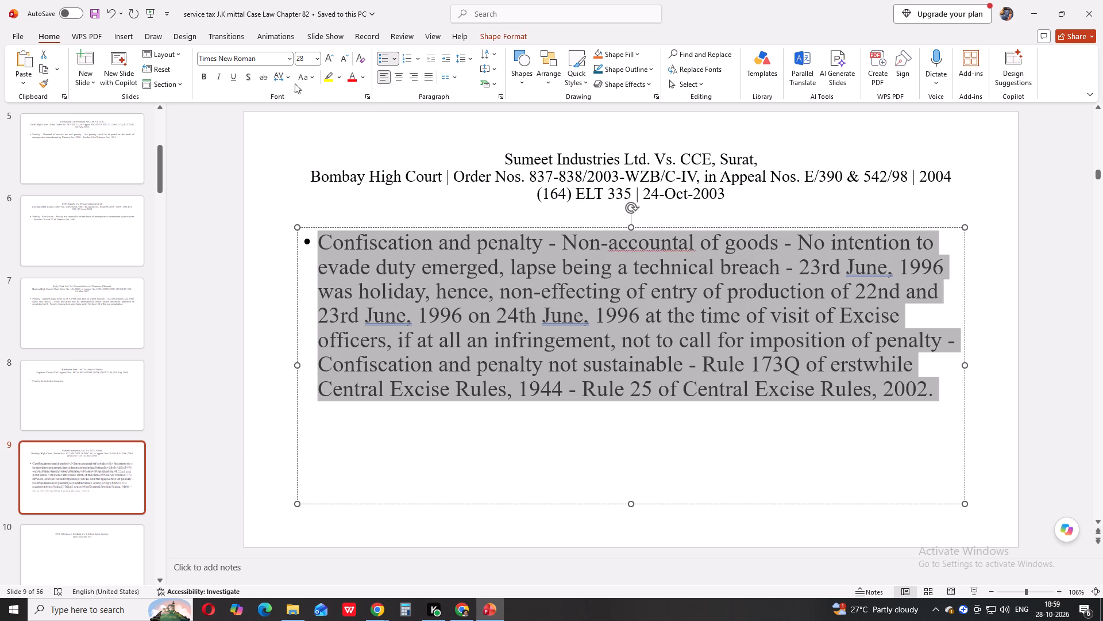
{"action": "left_click", "coordinate": [315, 59]}
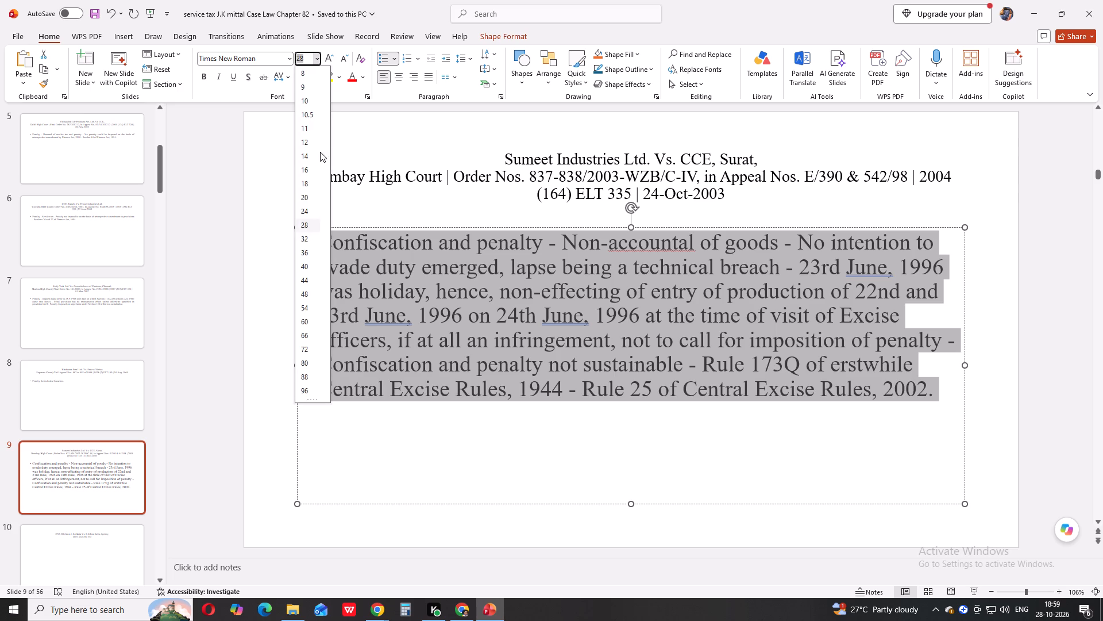
{"action": "left_click", "coordinate": [309, 191]}
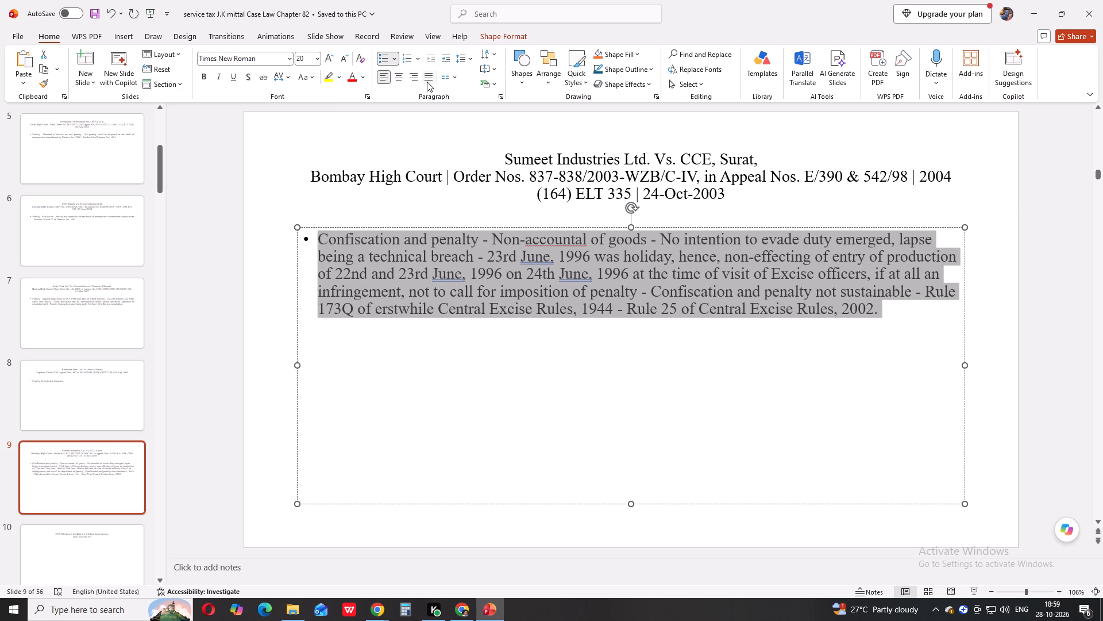
{"action": "left_click", "coordinate": [427, 80]}
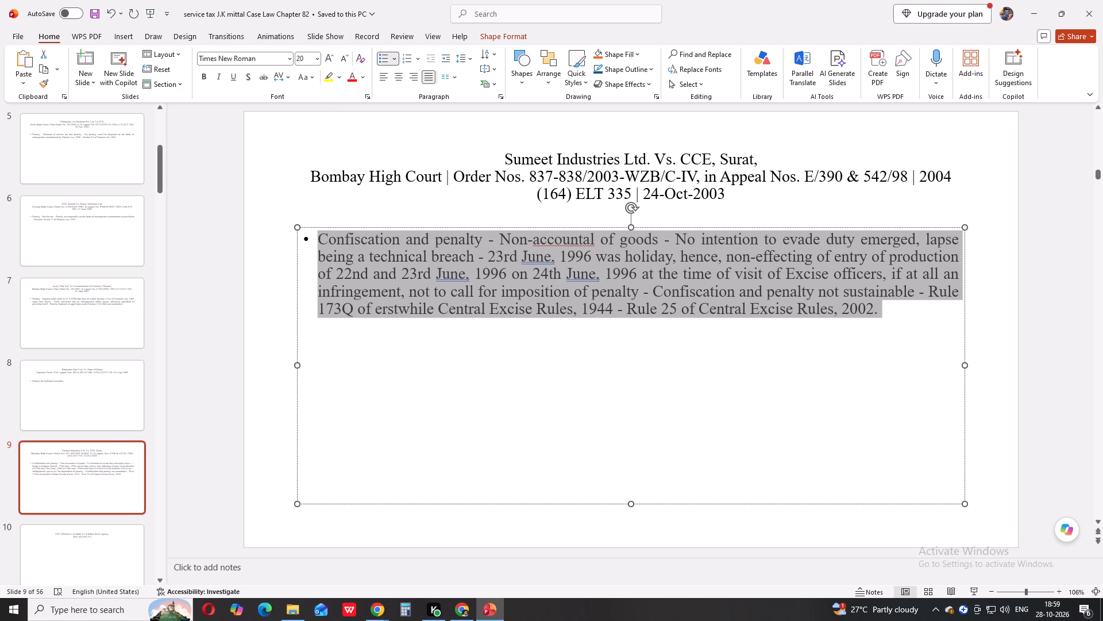
{"action": "key", "text": "ctrl+s"}
{"action": "left_click", "coordinate": [503, 343]}
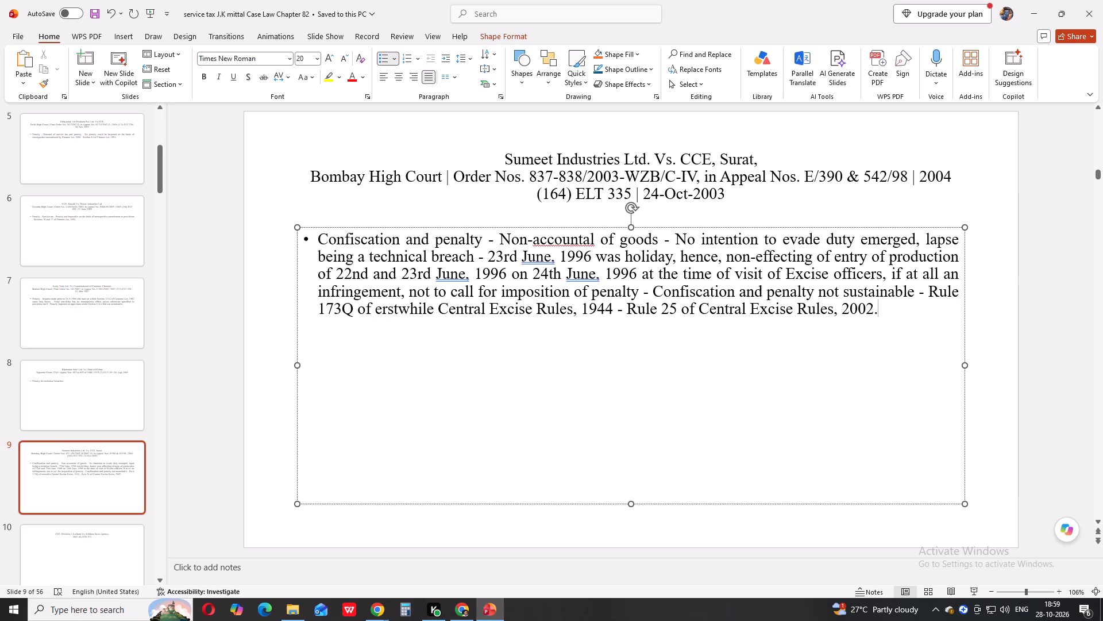
Go to slide 10, the CST, Division-I, Kolkata Vs. Krishna Sales Agency case.
{"action": "scroll", "coordinate": [484, 278], "scroll_direction": "down", "scroll_amount": 1}
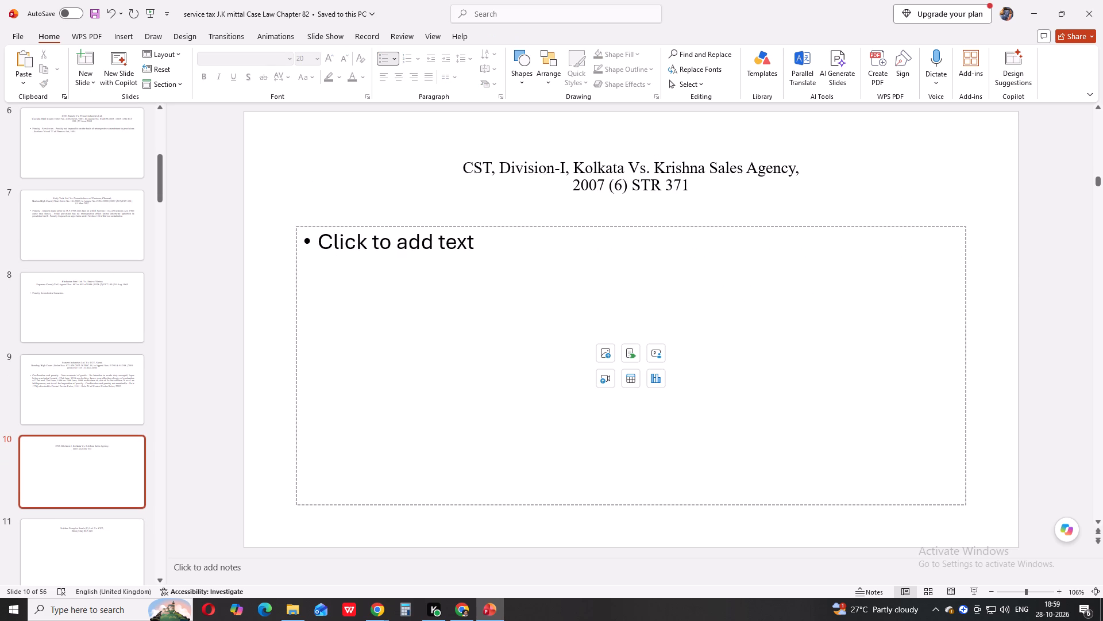